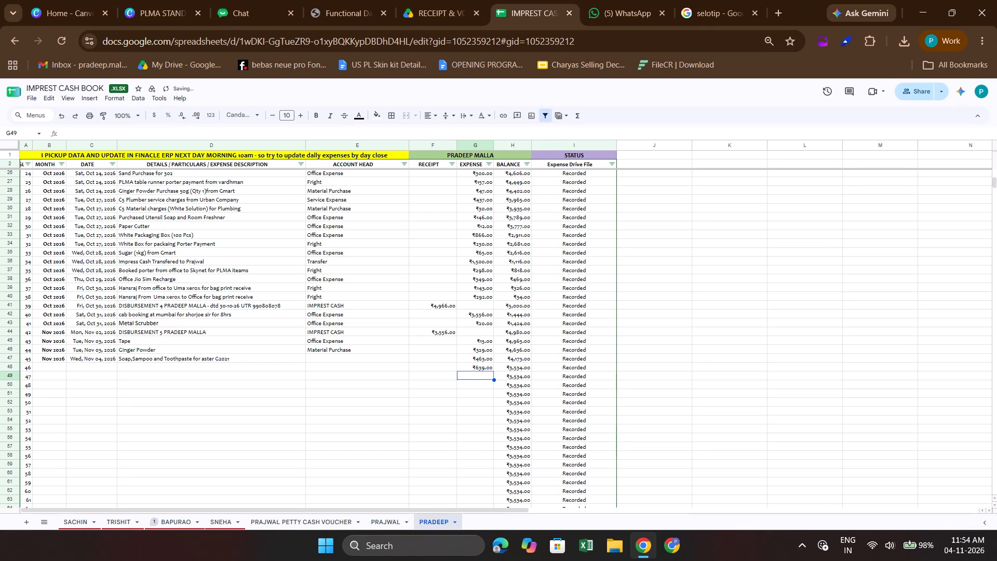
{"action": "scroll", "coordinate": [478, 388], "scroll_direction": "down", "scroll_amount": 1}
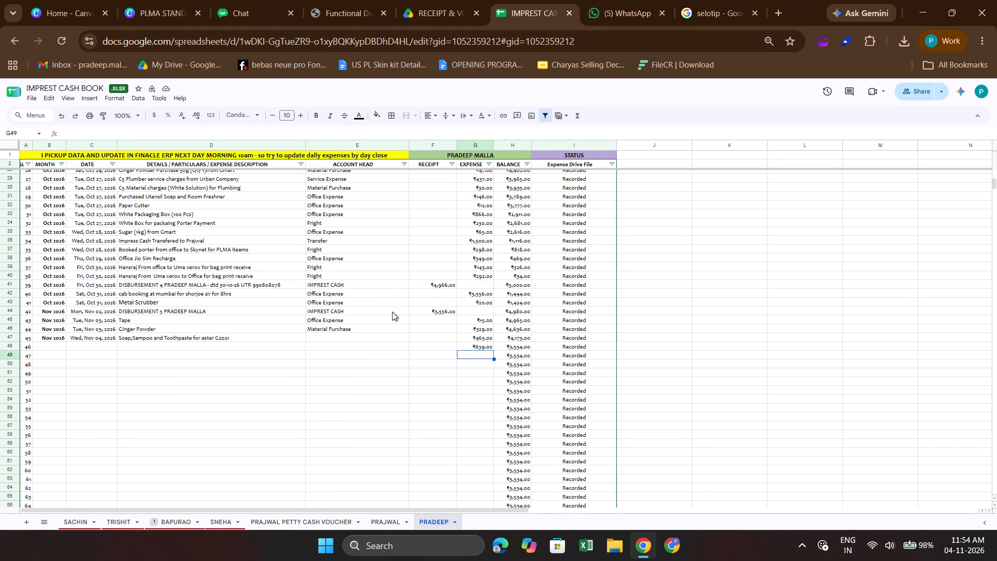
Enter "Tea CUps for 118" as the expense description in row 48 of the PRADEEP sheet.
{"action": "left_click", "coordinate": [204, 348]}
{"action": "type", "text": "Cups"}
{"action": "key", "text": "BackSpace"}
{"action": "key", "text": "BackSpace"}
{"action": "key", "text": "BackSpace"}
{"action": "key", "text": "BackSpace"}
{"action": "key", "text": "BackSpace"}
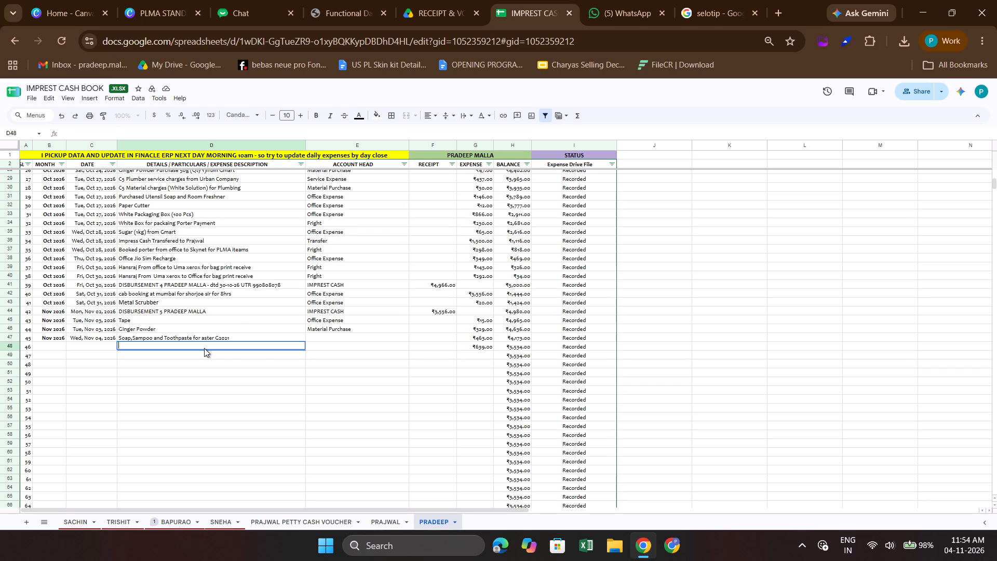
{"action": "type", "text": "Tea CUps for"}
{"action": "key", "text": "space"}
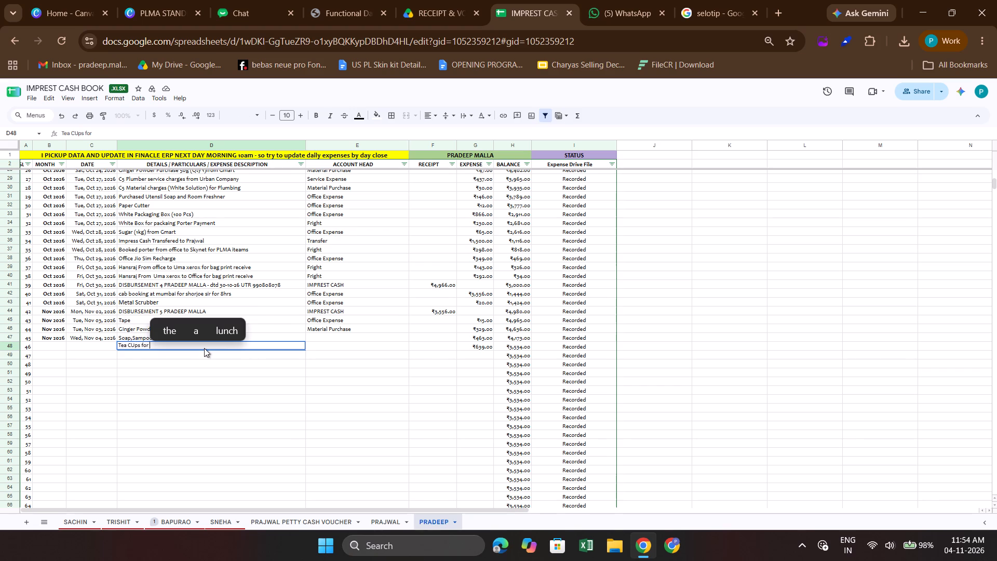
{"action": "type", "text": "118"}
{"action": "key", "text": "Left"}
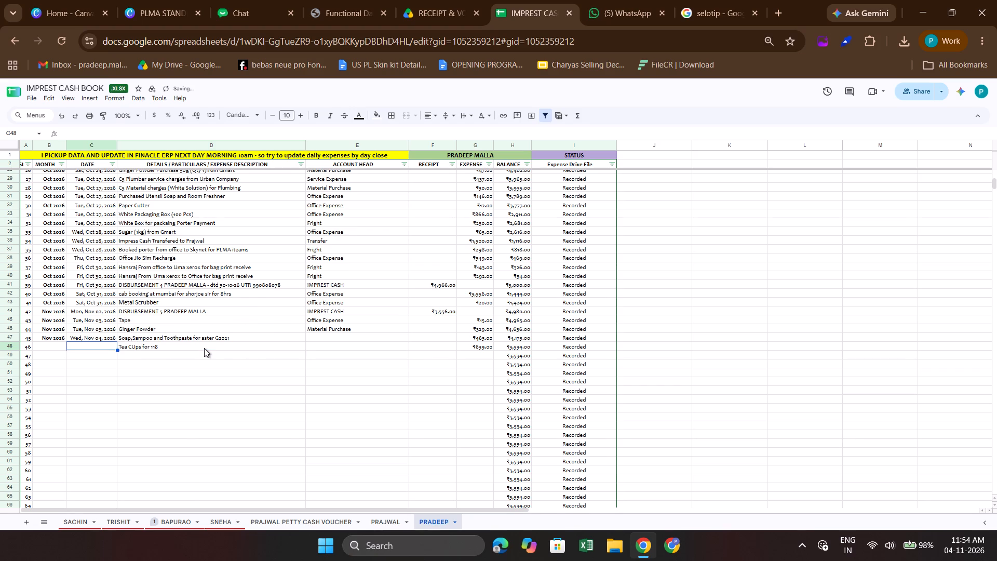
Copy the month and date, Nov 2026 and Wed, Nov 04, 2026, from row 47 into row 48.
{"action": "left_click", "coordinate": [52, 339]}
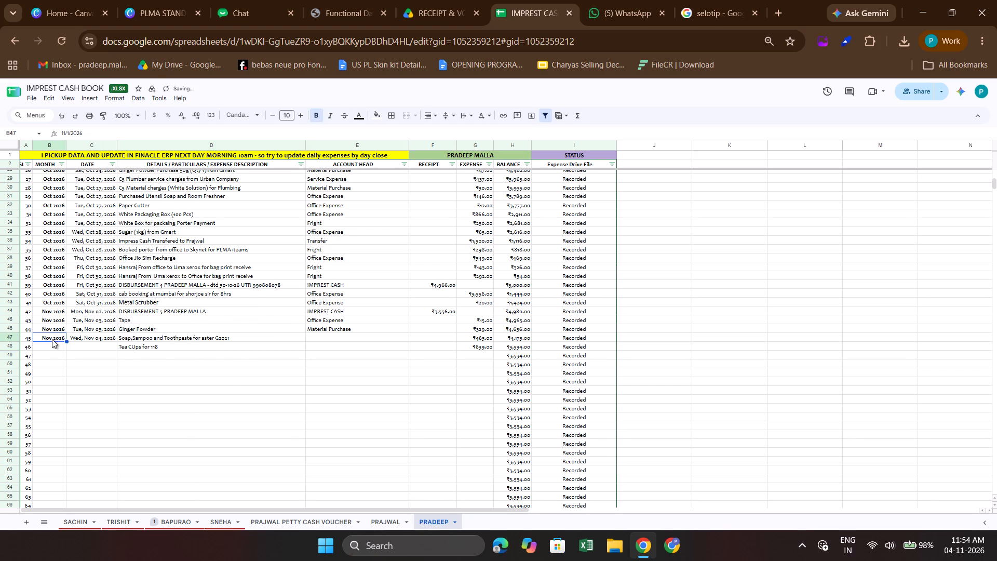
{"action": "key", "text": "shift+Right"}
{"action": "key", "text": "ctrl+c"}
{"action": "left_click", "coordinate": [46, 345]}
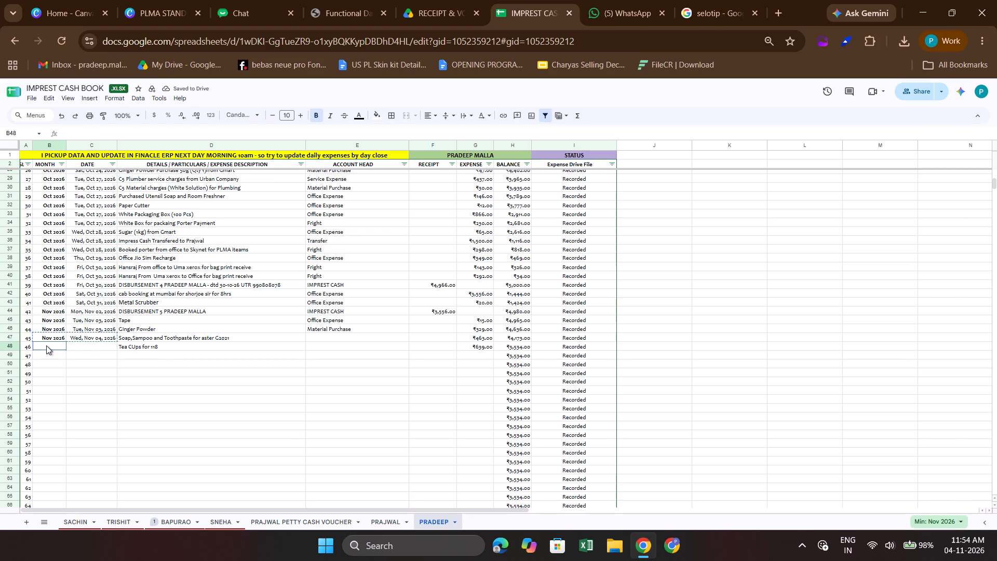
{"action": "key", "text": "ctrl+v"}
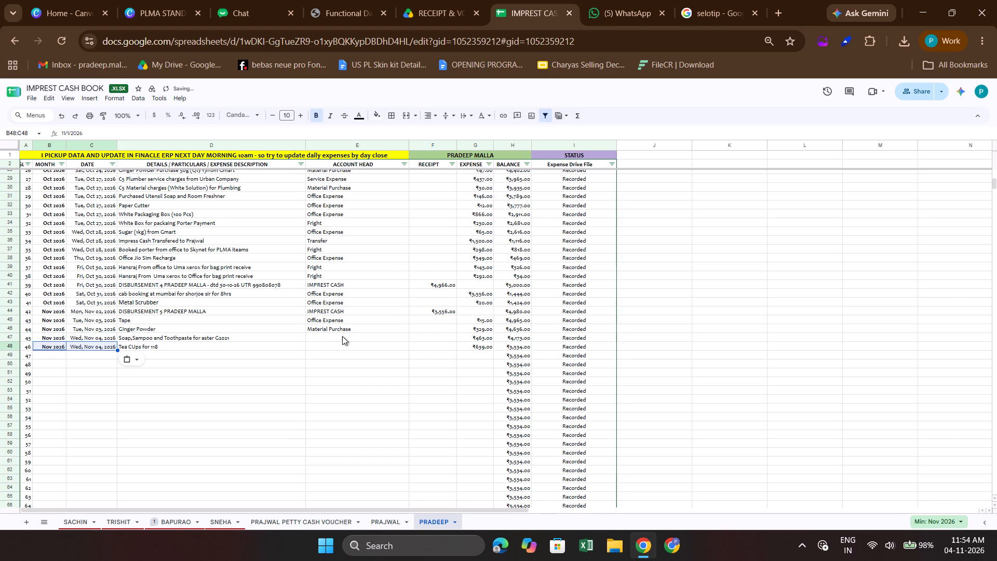
Enter "Admin Purchase" as the account head for the soap, shampoo and toothpaste expense in row 47.
{"action": "left_click", "coordinate": [342, 336]}
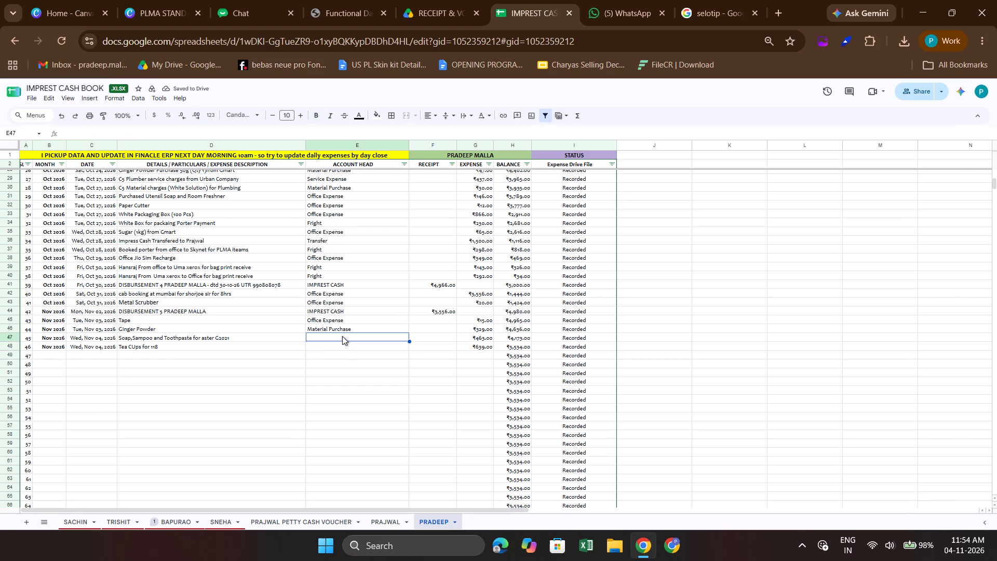
{"action": "scroll", "coordinate": [383, 290], "scroll_direction": "up", "scroll_amount": 3}
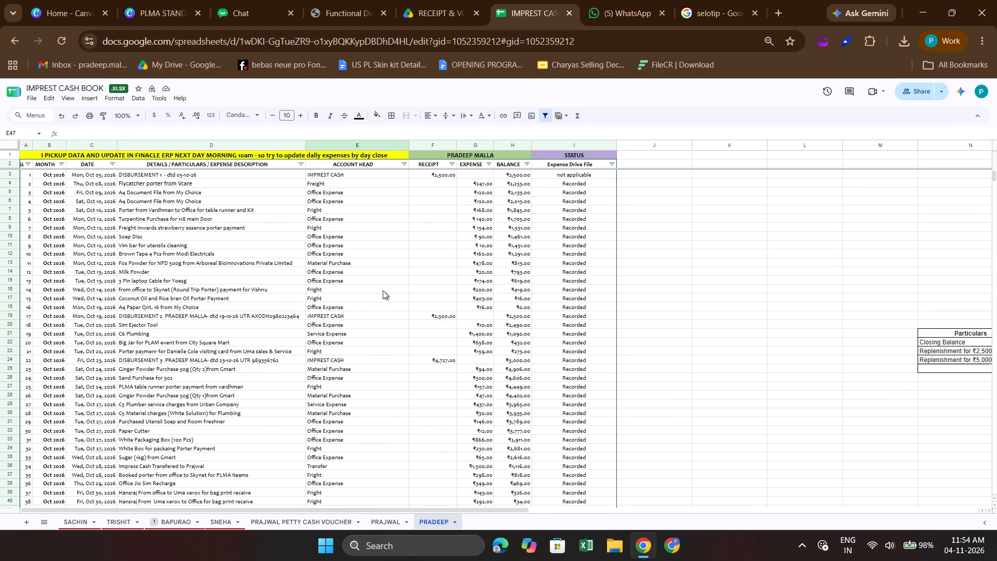
{"action": "scroll", "coordinate": [383, 290], "scroll_direction": "down", "scroll_amount": 2}
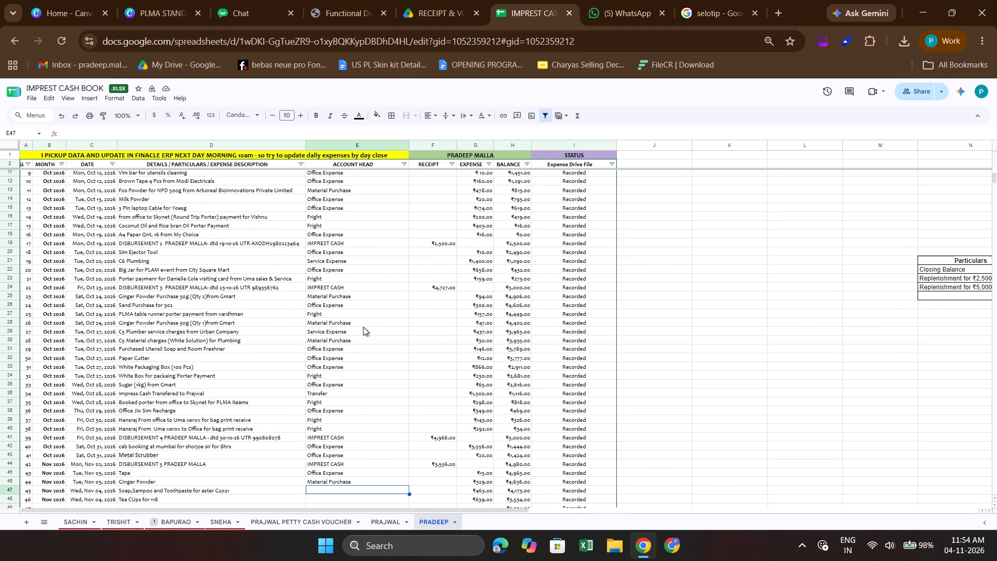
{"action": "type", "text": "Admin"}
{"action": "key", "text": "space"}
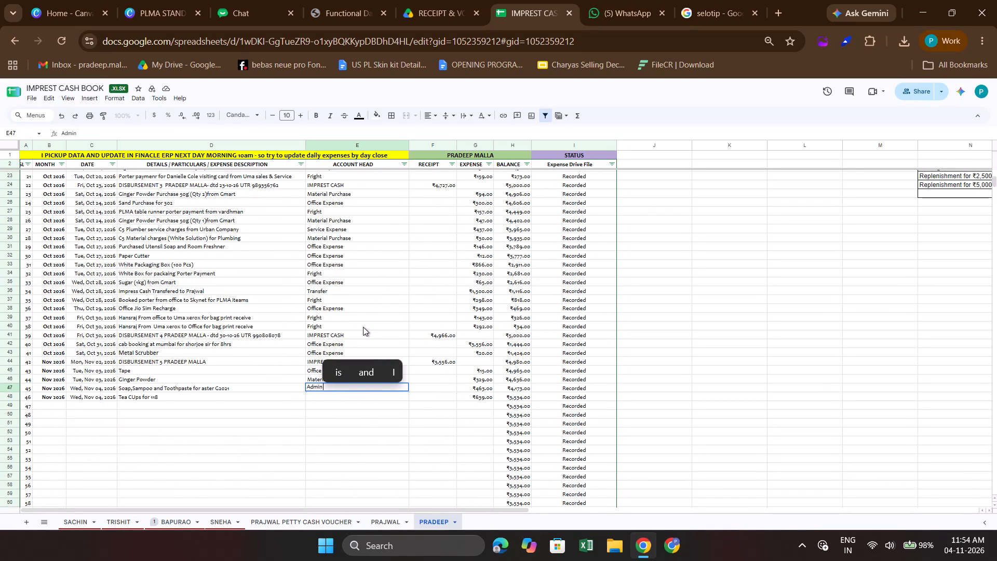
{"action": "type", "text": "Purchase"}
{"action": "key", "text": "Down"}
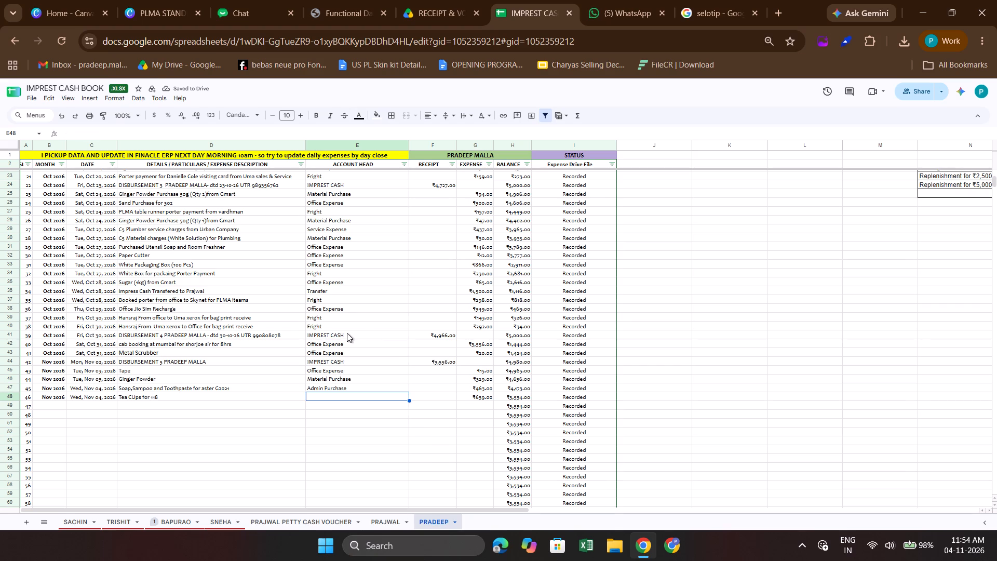
Correct the capitalisation in the row 48 expense description so it reads "Tea Cups for 118".
{"action": "double_click", "coordinate": [134, 400]}
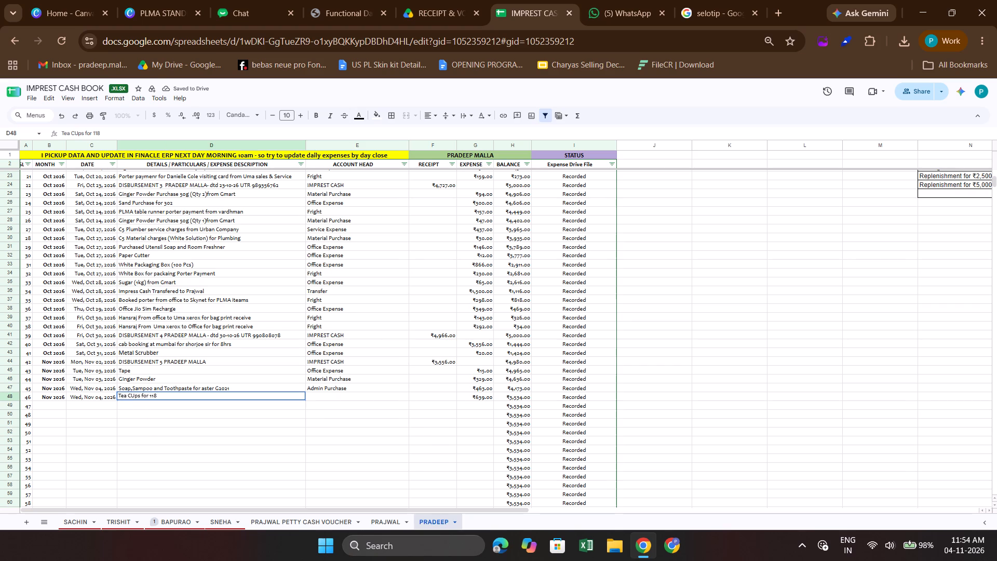
{"action": "left_click", "coordinate": [134, 398]}
{"action": "key", "text": "BackSpace"}
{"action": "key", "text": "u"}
{"action": "left_click", "coordinate": [335, 395]}
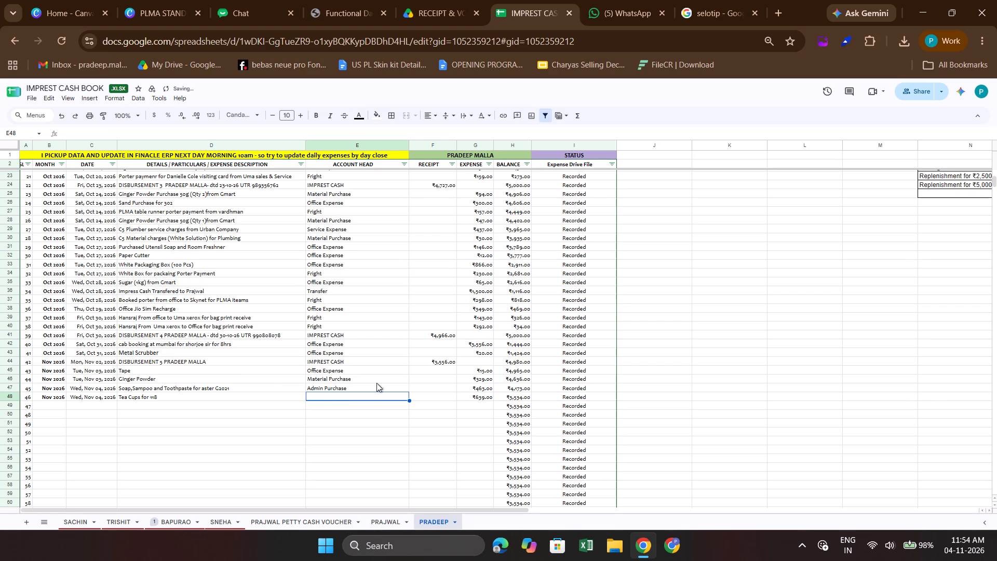
Copy the account head "Office Expense" from the Tape entry in row 45 into row 48.
{"action": "left_click", "coordinate": [331, 370]}
{"action": "key", "text": "ctrl+c"}
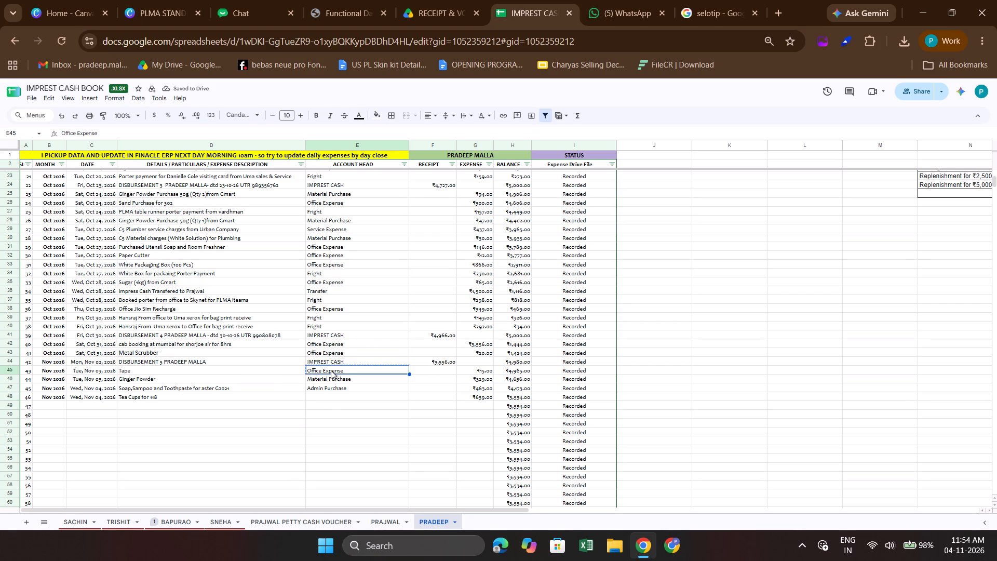
{"action": "key", "text": "Down"}
{"action": "key", "text": "Down"}
{"action": "key", "text": "Down"}
{"action": "key", "text": "ctrl+v"}
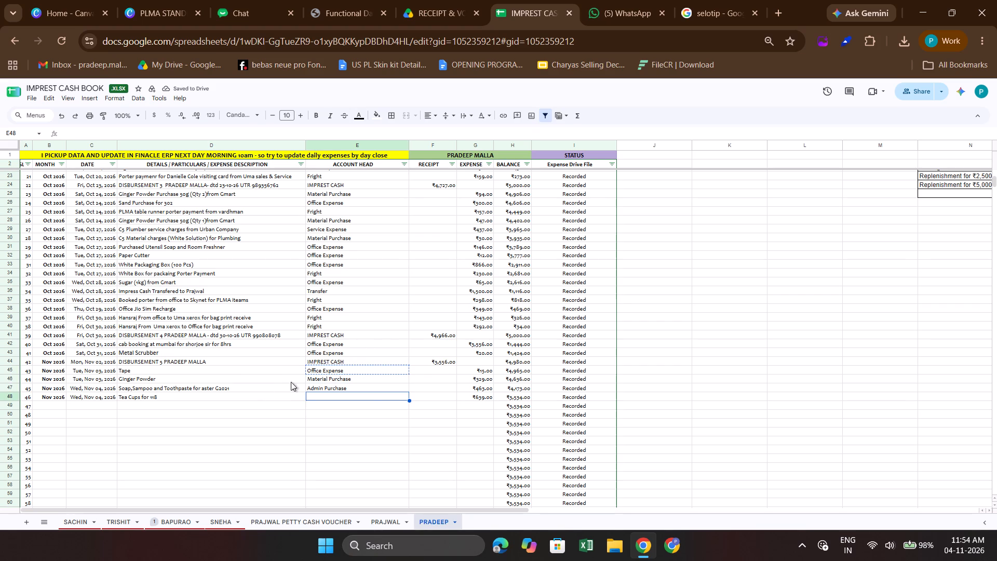
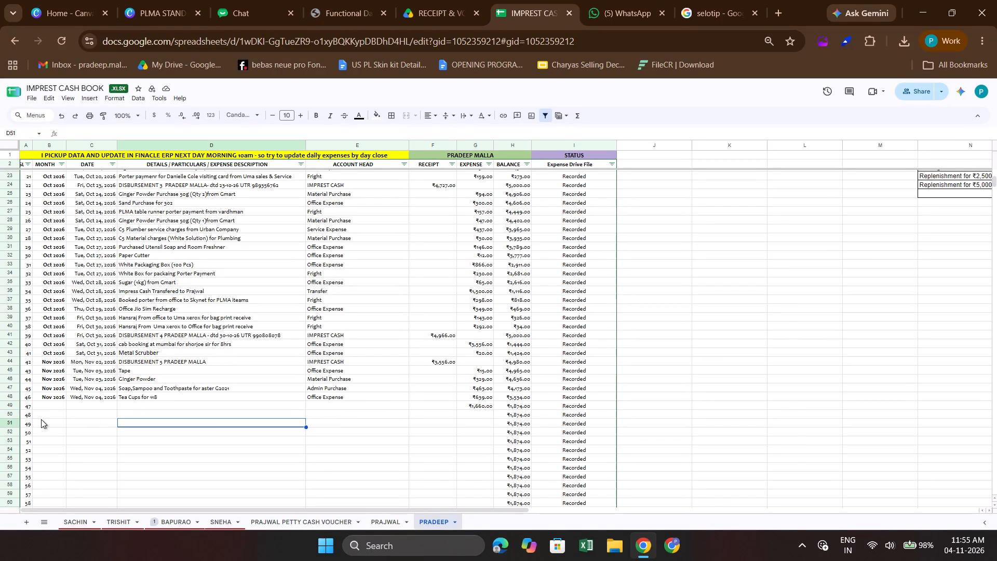
Copy the month and date, Nov 2026 and Wed, Nov 04, 2026, from row 48 into row 49.
{"action": "left_click", "coordinate": [45, 397]}
{"action": "key", "text": "shift+Right"}
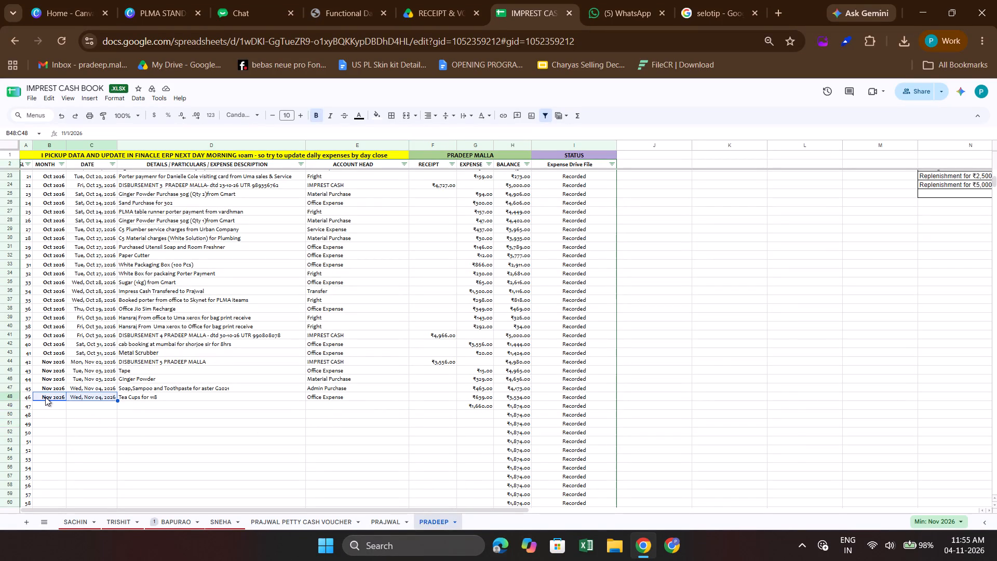
{"action": "key", "text": "ctrl+c"}
{"action": "left_click", "coordinate": [43, 407]}
{"action": "key", "text": "ctrl+v"}
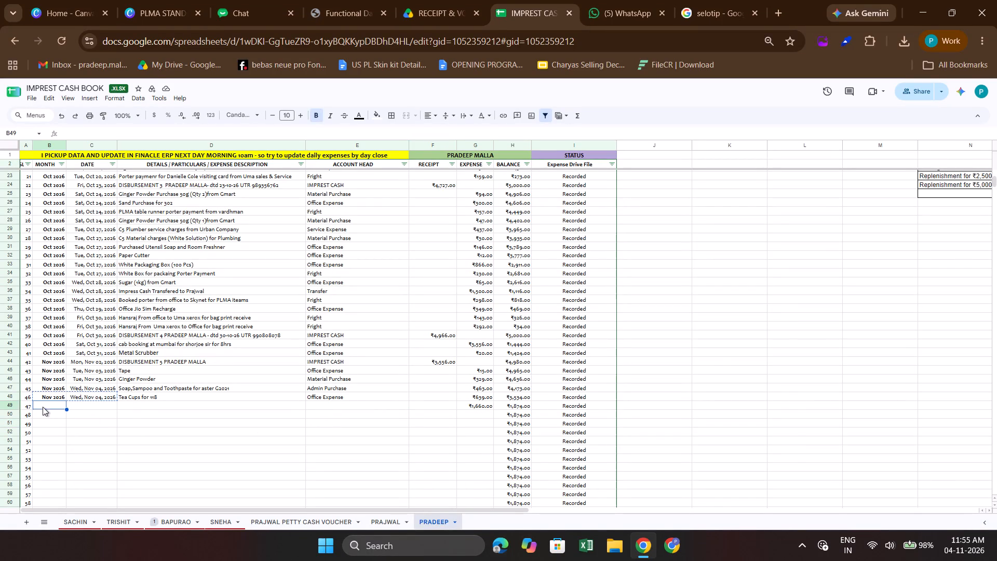
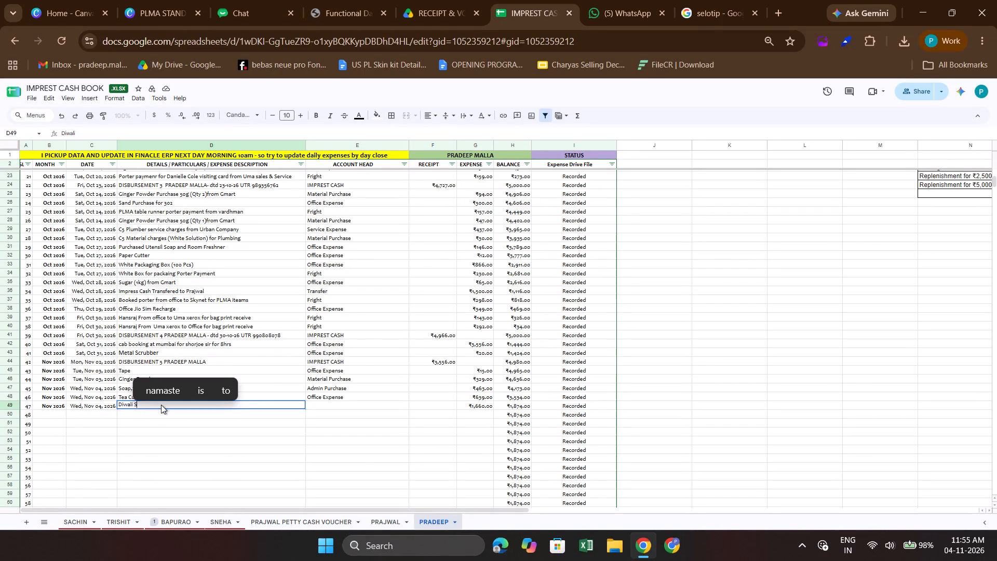
Finish entering "Diwali Snacks" as the expense description in row 49 of the PRADEEP sheet.
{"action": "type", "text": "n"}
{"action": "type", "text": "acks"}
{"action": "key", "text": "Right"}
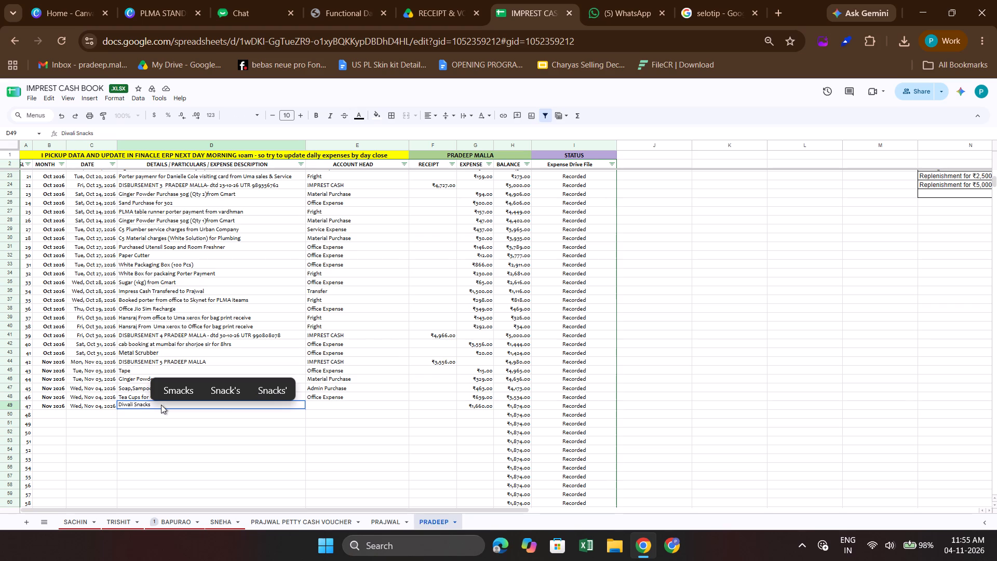
{"action": "left_click", "coordinate": [318, 418]}
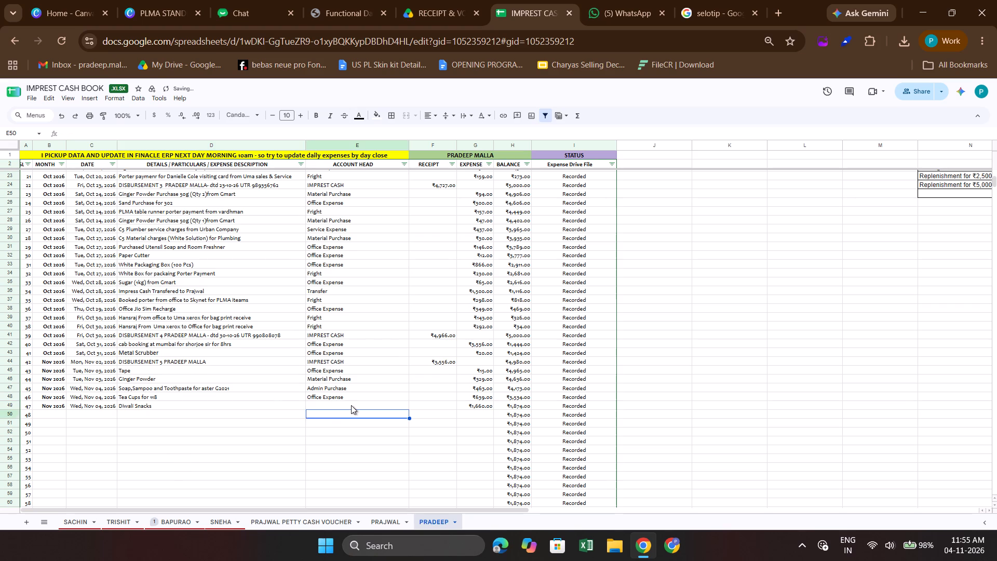
Enter an account head starting with "Festiv" for the Diwali Snacks expense in row 49 of the PRADEEP sheet.
{"action": "left_click", "coordinate": [351, 405]}
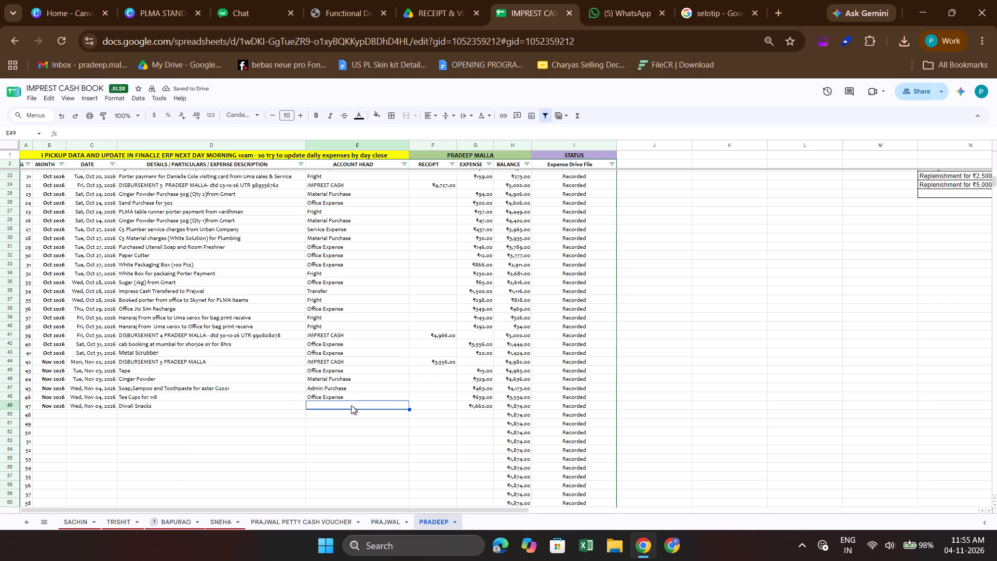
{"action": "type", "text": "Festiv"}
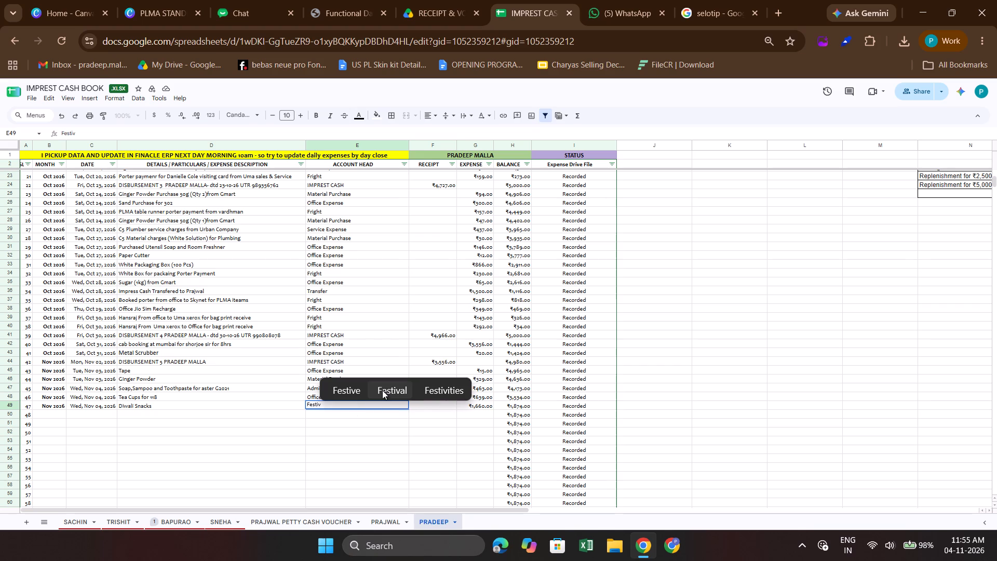
Complete the account head for the Diwali Snacks entry in row 49 as "Festival Expense".
{"action": "left_click", "coordinate": [382, 390]}
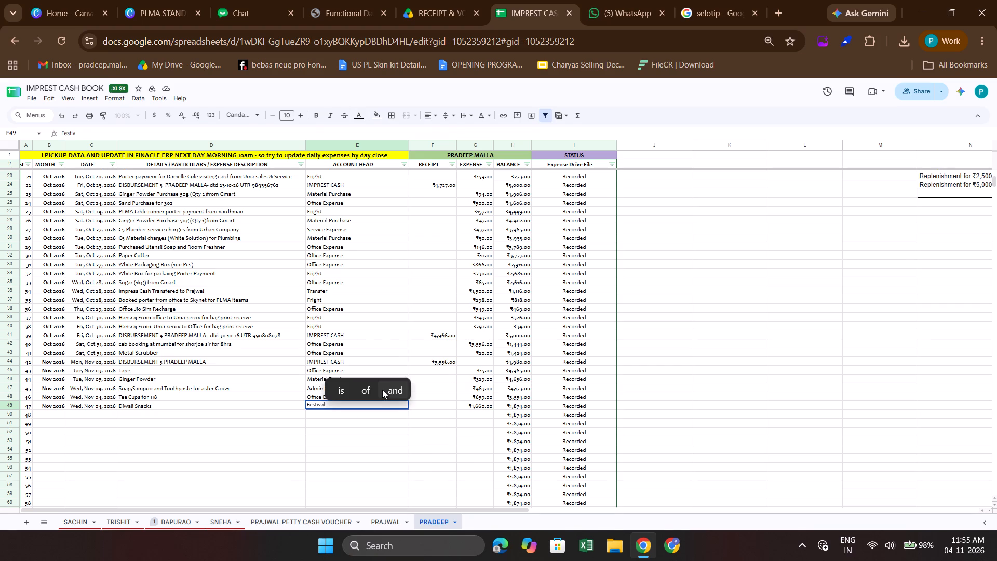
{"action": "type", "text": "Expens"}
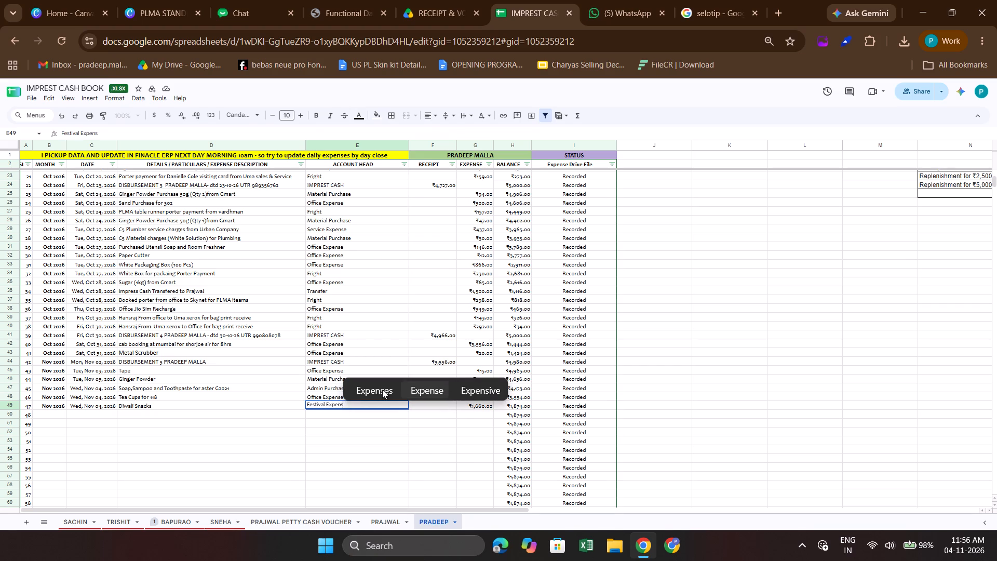
{"action": "left_click", "coordinate": [423, 385]}
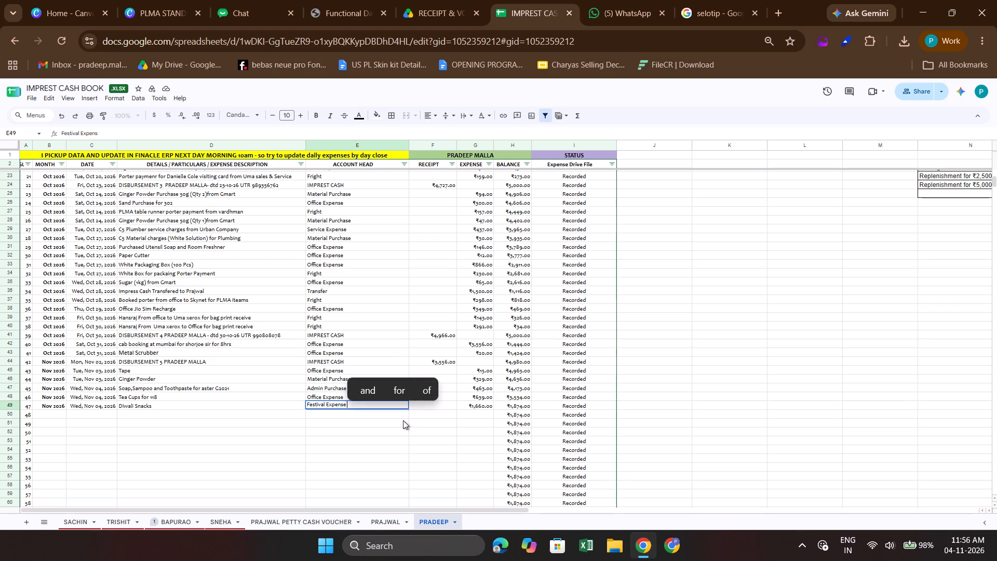
{"action": "left_click", "coordinate": [399, 426]}
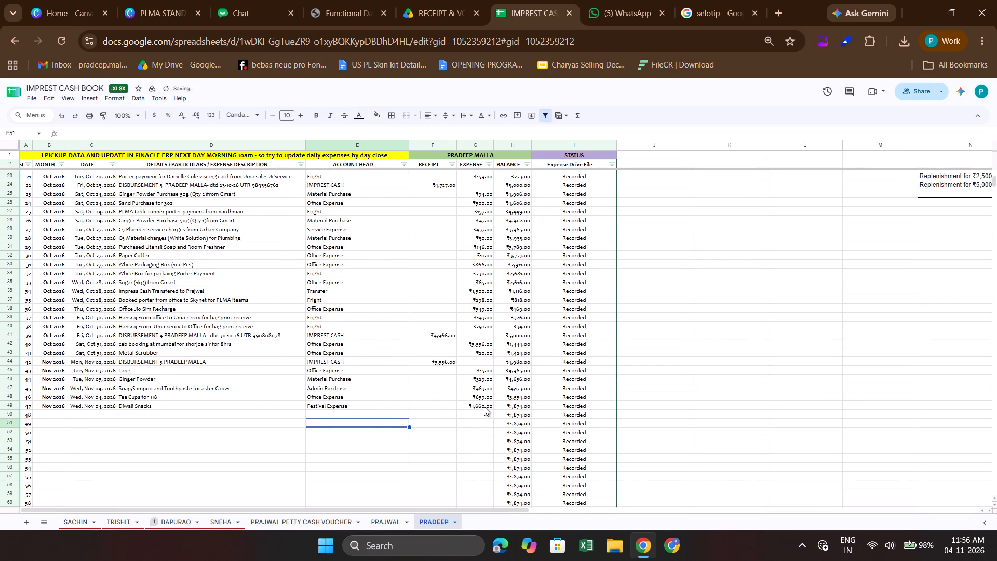
Review the October and November 2026 entries on the PRADEEP sheet, including their account heads, expenses and balances.
{"action": "scroll", "coordinate": [484, 407], "scroll_direction": "down", "scroll_amount": 1}
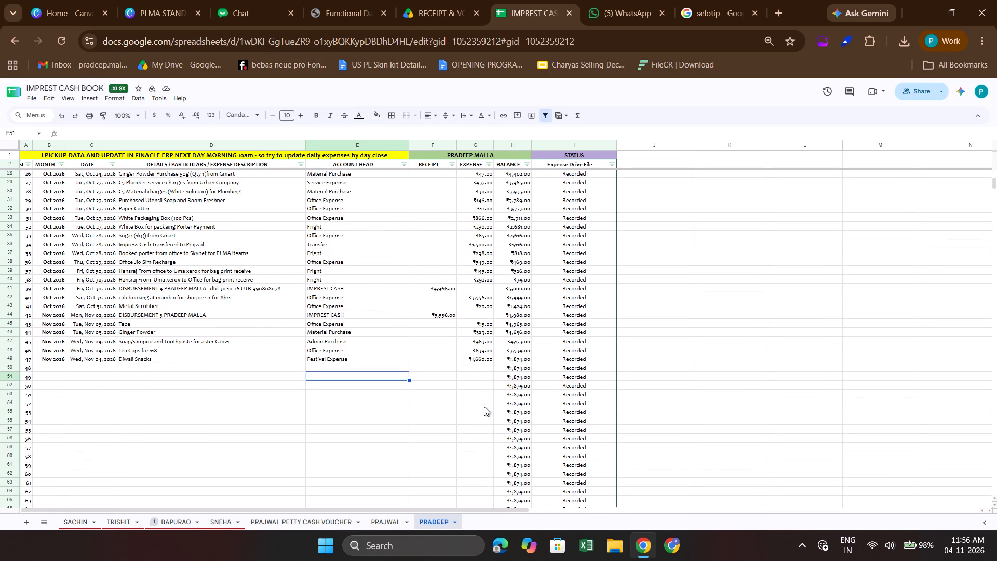
{"action": "scroll", "coordinate": [484, 407], "scroll_direction": "down", "scroll_amount": 2}
{"action": "scroll", "coordinate": [484, 407], "scroll_direction": "up", "scroll_amount": 1}
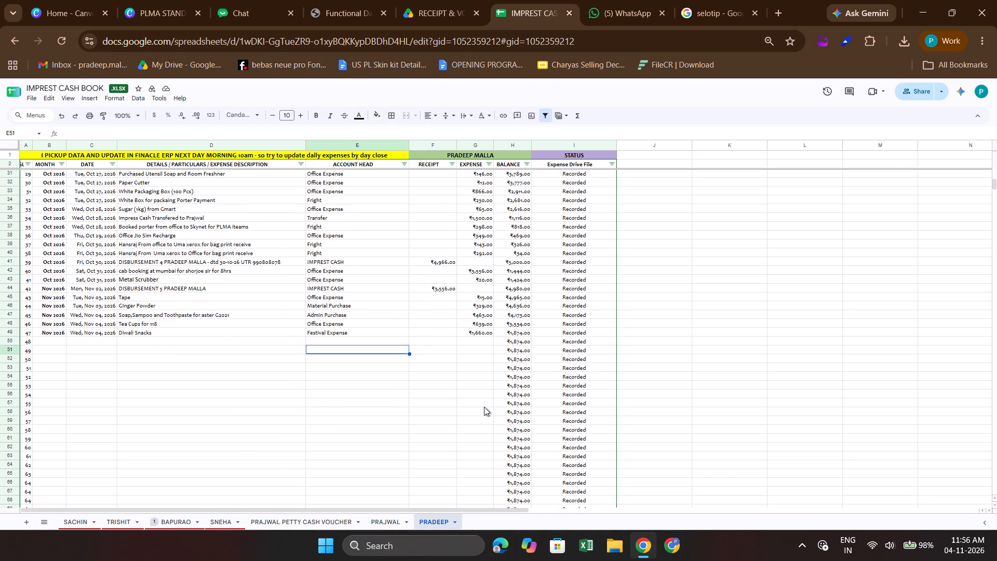
{"action": "scroll", "coordinate": [484, 407], "scroll_direction": "left", "scroll_amount": 1}
{"action": "scroll", "coordinate": [484, 407], "scroll_direction": "up", "scroll_amount": 1}
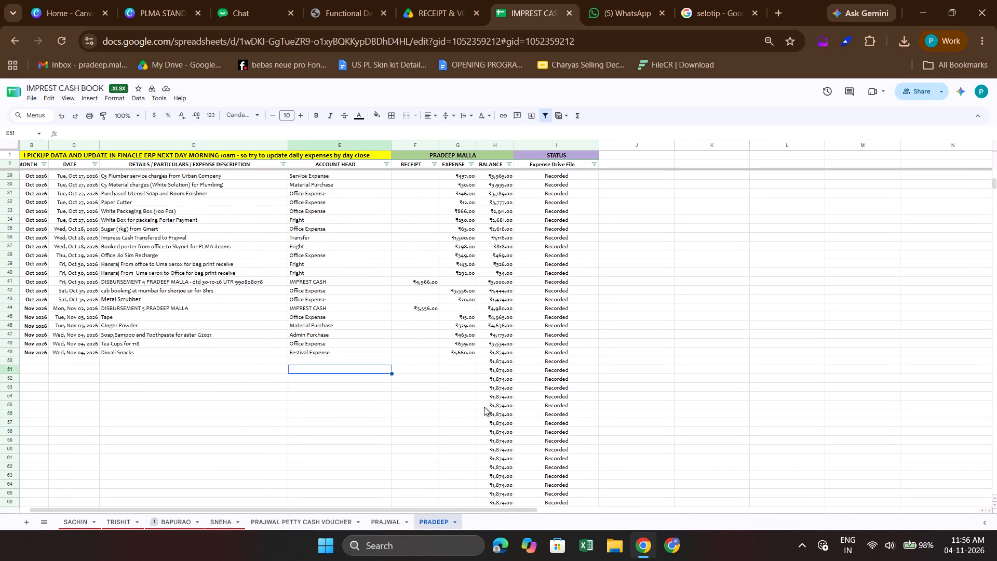
{"action": "scroll", "coordinate": [500, 367], "scroll_direction": "up", "scroll_amount": 1}
{"action": "scroll", "coordinate": [516, 251], "scroll_direction": "right", "scroll_amount": 1}
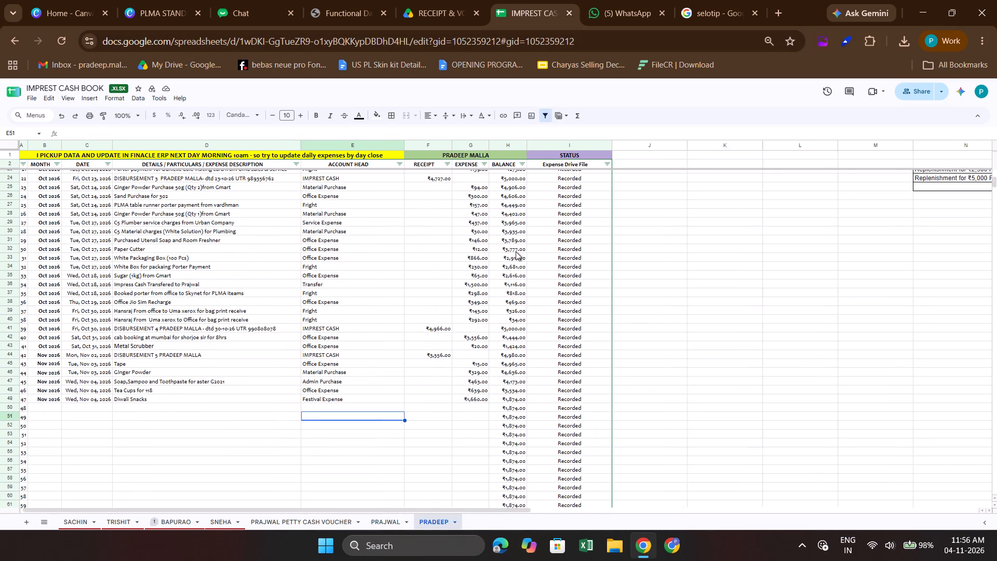
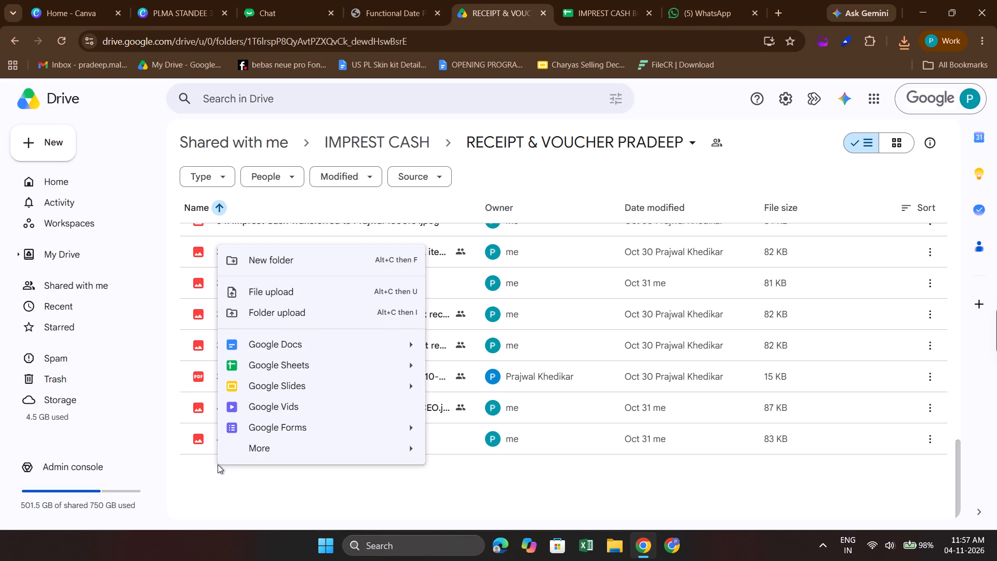
Upload "WhatsApp Image 2026-11-03 at 12.44.37 PM" from Downloads into the RECEIPT & VOUCHER PRADEEP folder and dismiss the upload notice.
{"action": "left_click", "coordinate": [313, 285]}
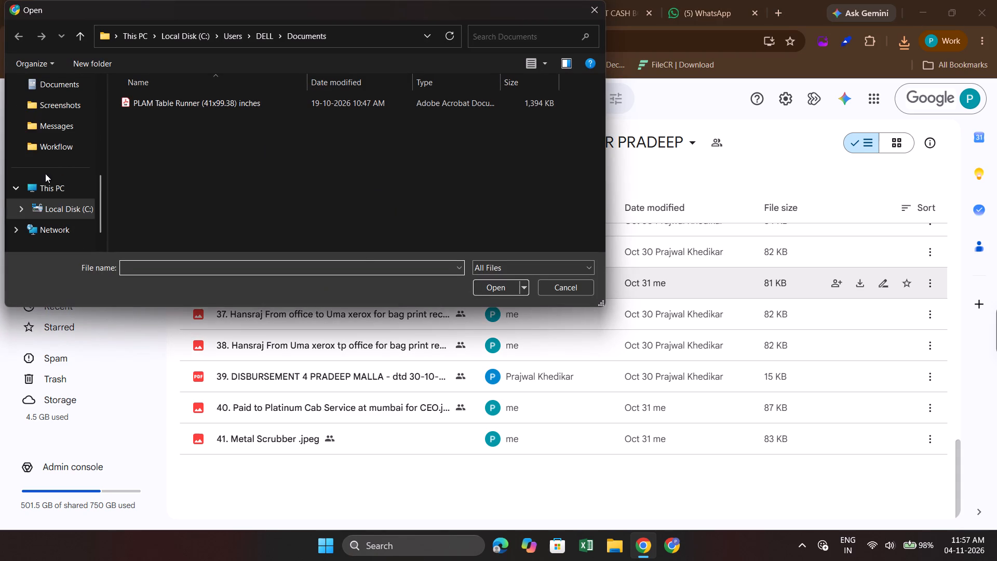
{"action": "scroll", "coordinate": [95, 115], "scroll_direction": "up", "scroll_amount": 1}
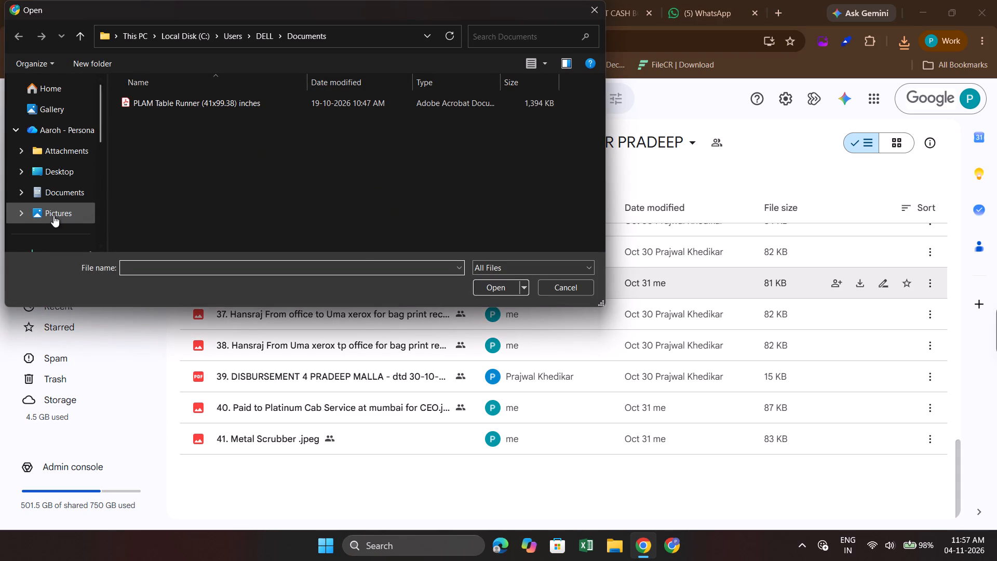
{"action": "scroll", "coordinate": [53, 216], "scroll_direction": "down", "scroll_amount": 1}
{"action": "scroll", "coordinate": [53, 216], "scroll_direction": "up", "scroll_amount": 1}
{"action": "scroll", "coordinate": [66, 161], "scroll_direction": "up", "scroll_amount": 3}
{"action": "scroll", "coordinate": [51, 146], "scroll_direction": "down", "scroll_amount": 1}
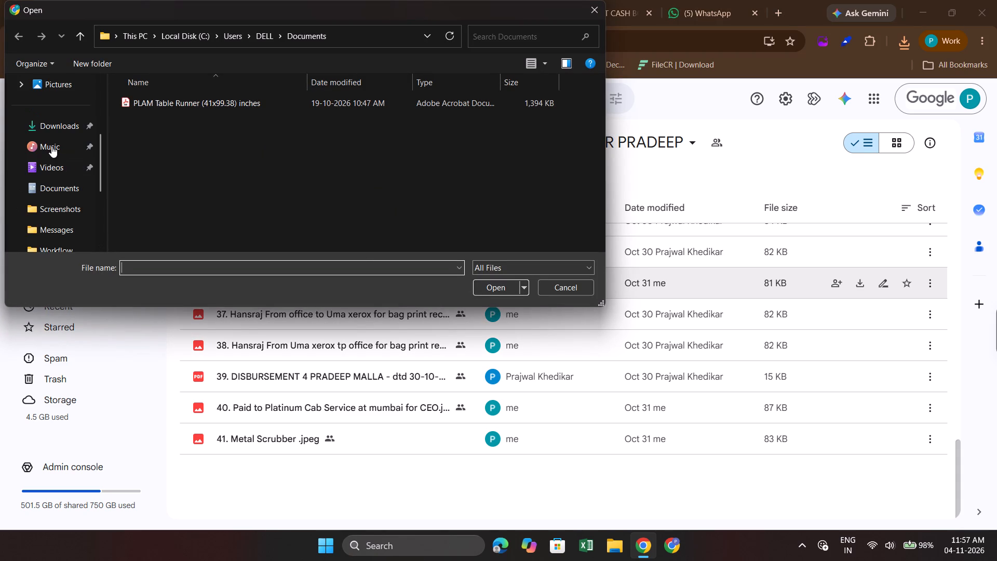
{"action": "left_click", "coordinate": [51, 146]}
{"action": "left_click", "coordinate": [59, 129]}
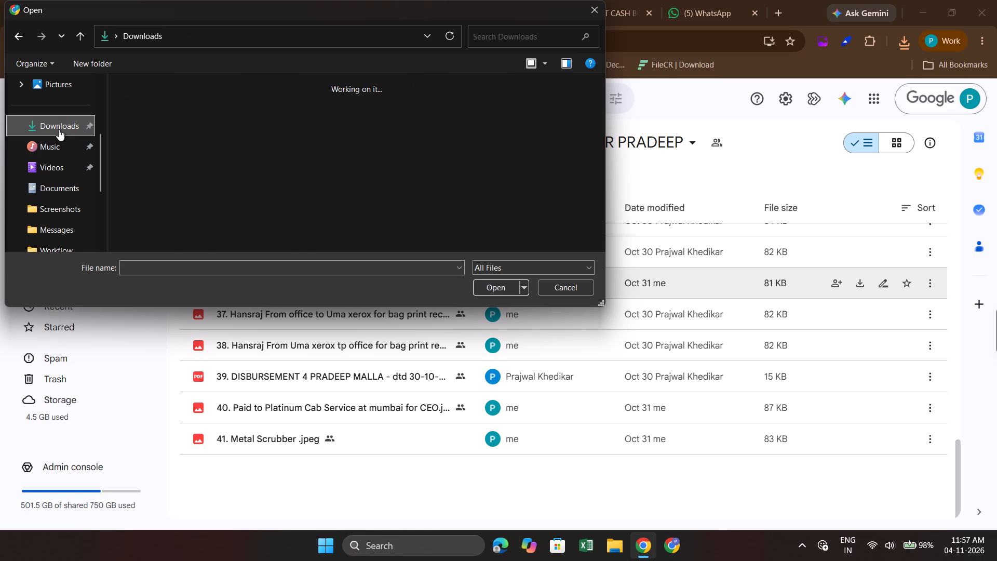
{"action": "left_click", "coordinate": [147, 136]}
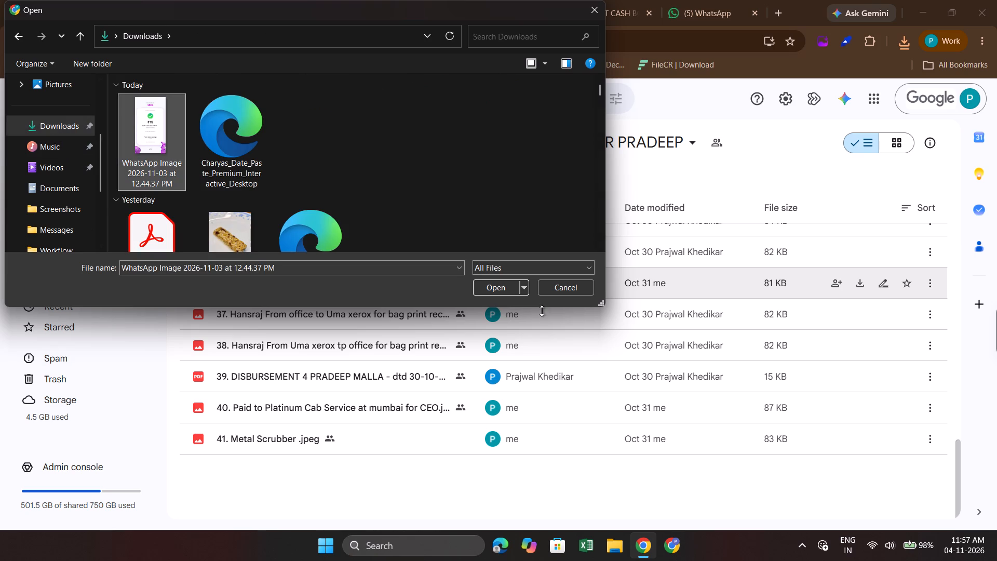
{"action": "left_click", "coordinate": [514, 291]}
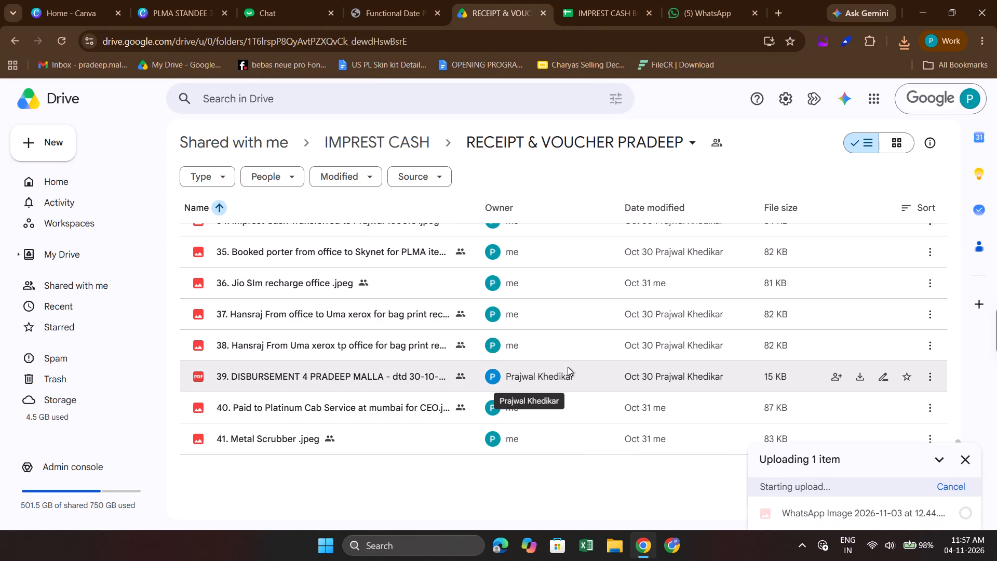
{"action": "scroll", "coordinate": [568, 367], "scroll_direction": "down", "scroll_amount": 2}
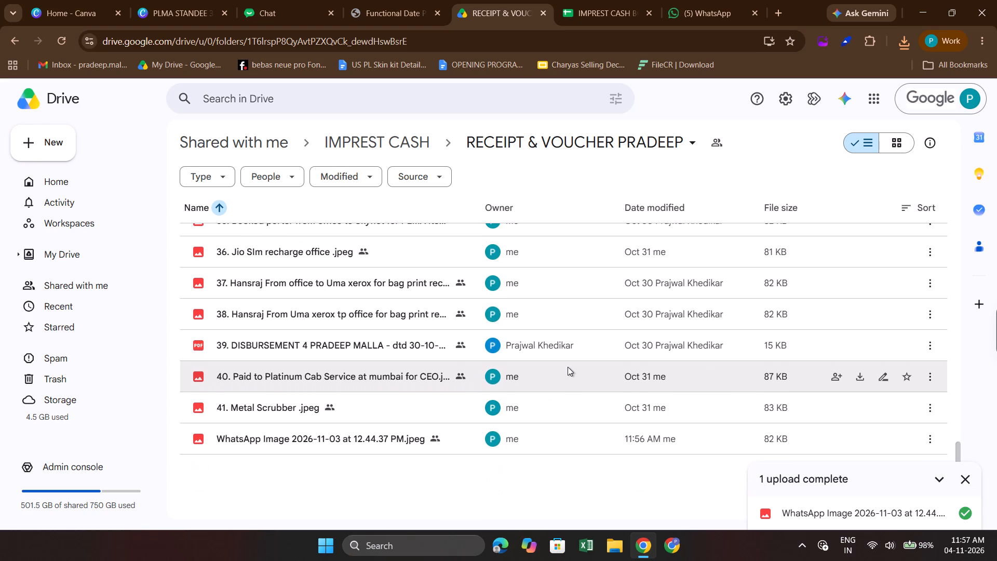
{"action": "left_click", "coordinate": [967, 487]}
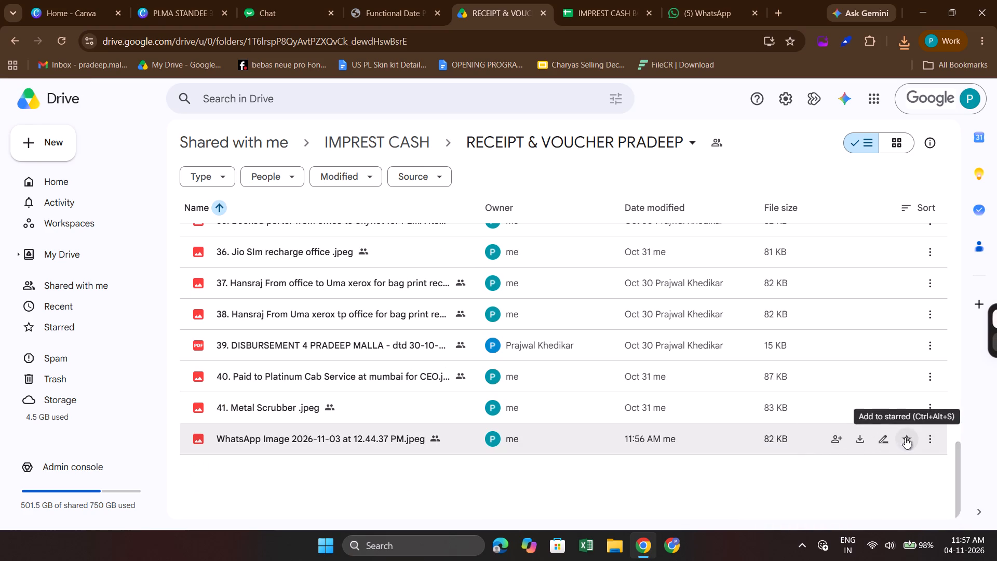
Begin renaming the uploaded WhatsApp image with the prefix "42. " and switch to the IMPREST CASH BOOK spreadsheet to consult the matching entry.
{"action": "left_click", "coordinate": [887, 444]}
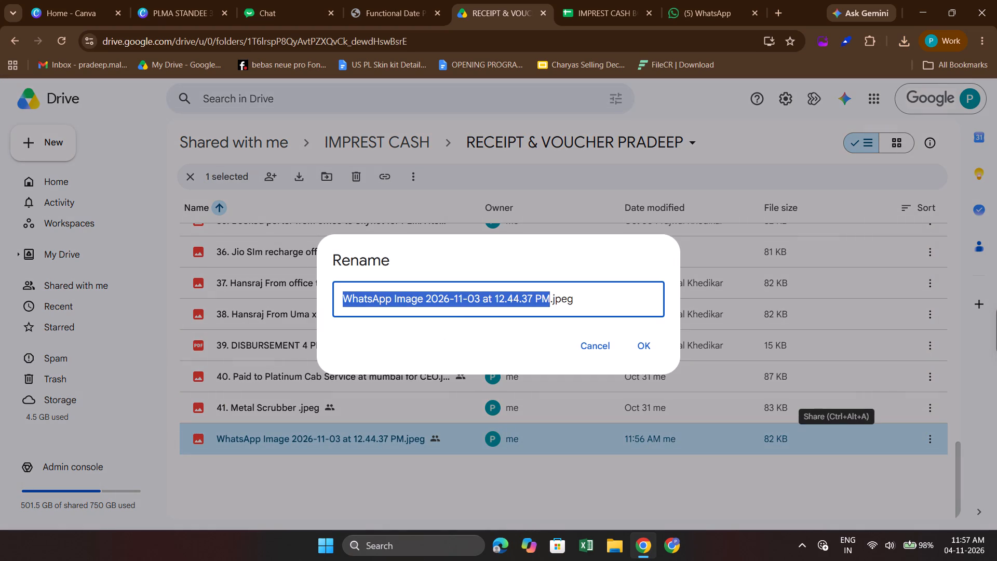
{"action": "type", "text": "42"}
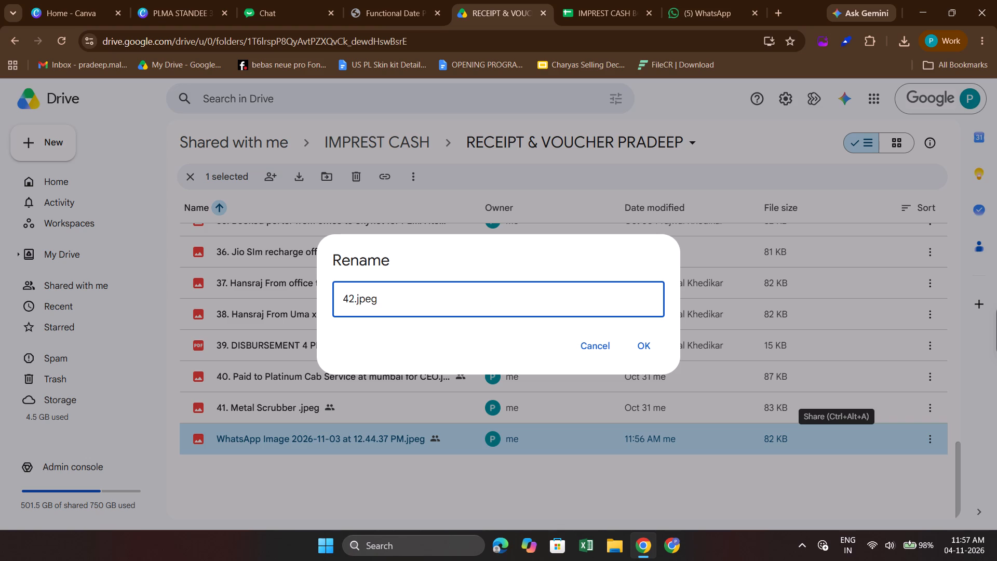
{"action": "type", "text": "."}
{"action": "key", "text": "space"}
{"action": "left_click", "coordinate": [596, 0]}
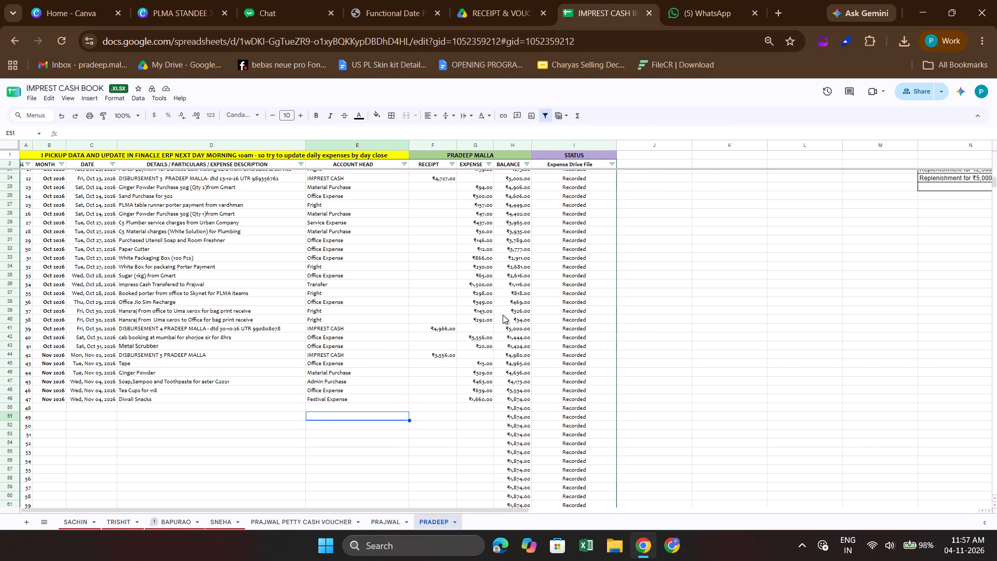
Switch to the RECEIPT & VOUCHER PRADEEP folder in Drive and change the number in the WhatsApp image's new file name to 43.
{"action": "left_click", "coordinate": [481, 364]}
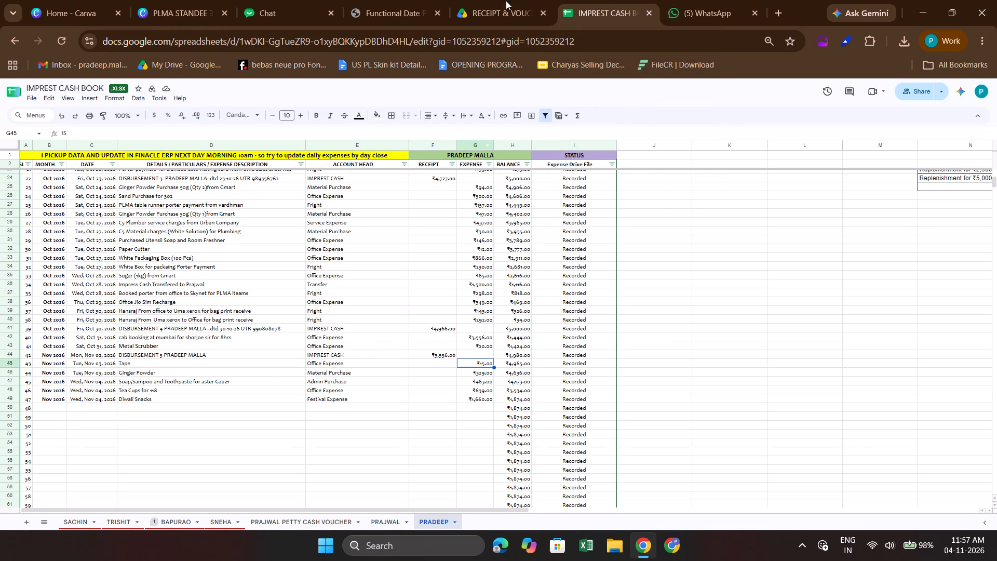
{"action": "left_click", "coordinate": [510, 0]}
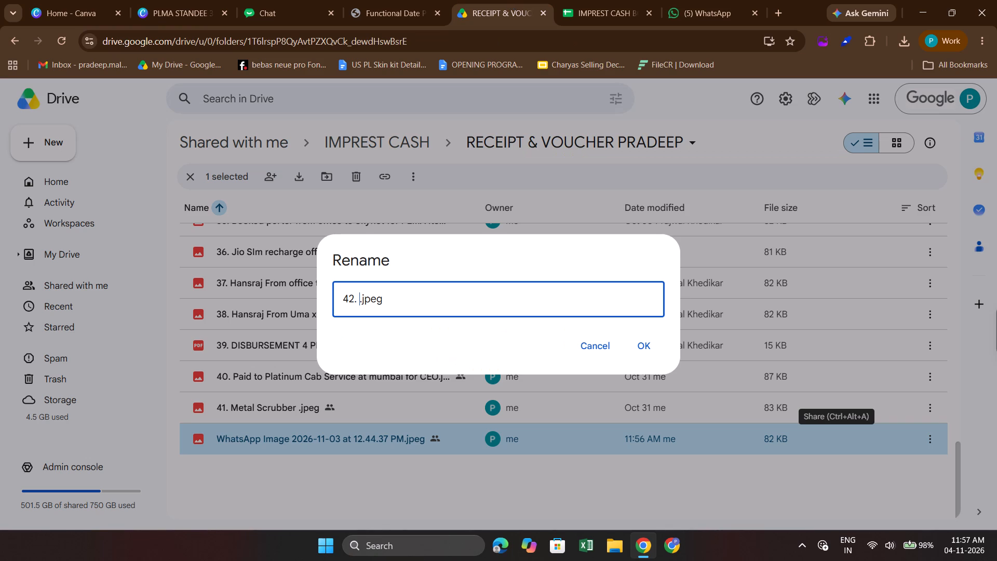
{"action": "key", "text": "BackSpace"}
{"action": "key", "text": "BackSpace"}
{"action": "key", "text": "BackSpace"}
{"action": "key", "text": "3"}
Complete the WhatsApp image's new file name as 43. Tape.jpeg and apply the rename.
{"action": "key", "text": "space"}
{"action": "key", "text": "BackSpace"}
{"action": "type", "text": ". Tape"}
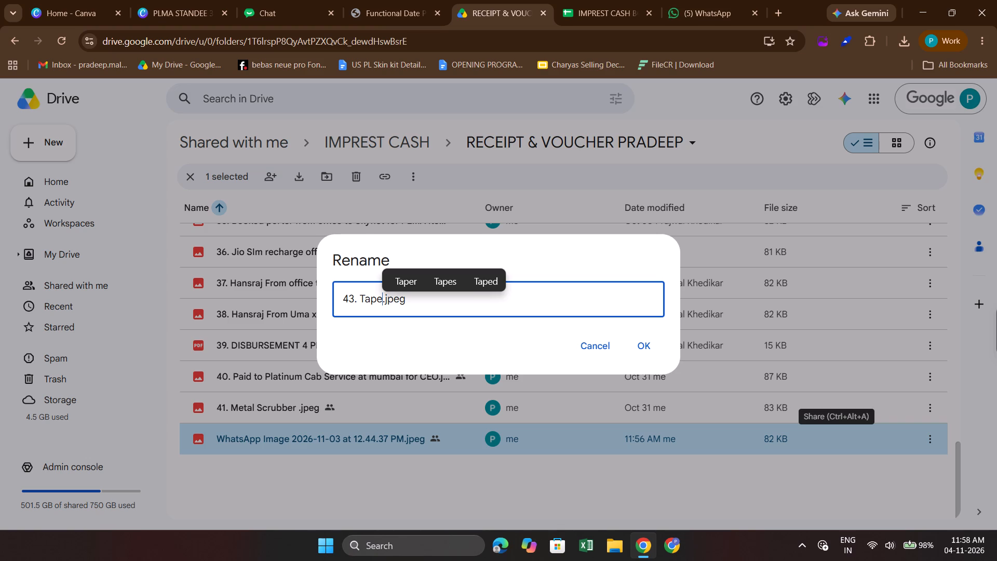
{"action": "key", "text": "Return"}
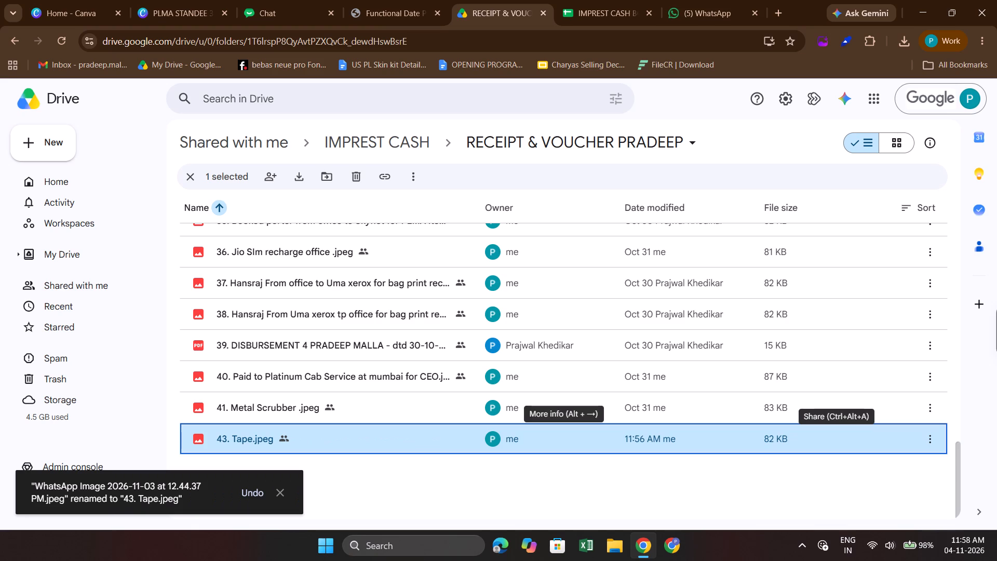
Open the available actions for the RECEIPT & VOUCHER PRADEEP folder from the empty area below its last file.
{"action": "scroll", "coordinate": [386, 243], "scroll_direction": "down", "scroll_amount": 2}
{"action": "right_click", "coordinate": [313, 464]}
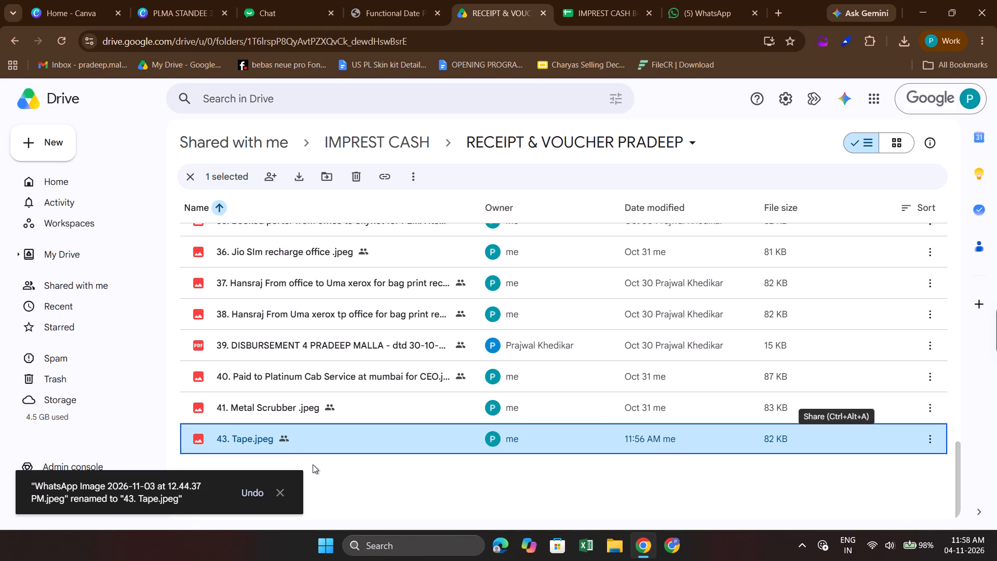
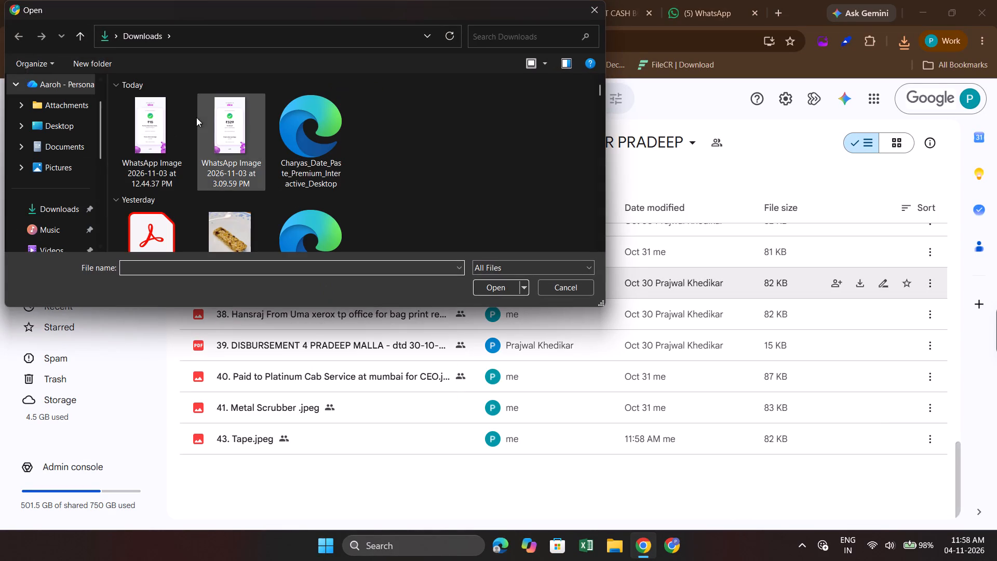
Upload the receipt WhatsApp Image 2026-11-03 at 3.09.59 PM to the RECEIPT & VOUCHER PRADEEP folder and dismiss the upload status.
{"action": "left_click", "coordinate": [211, 133]}
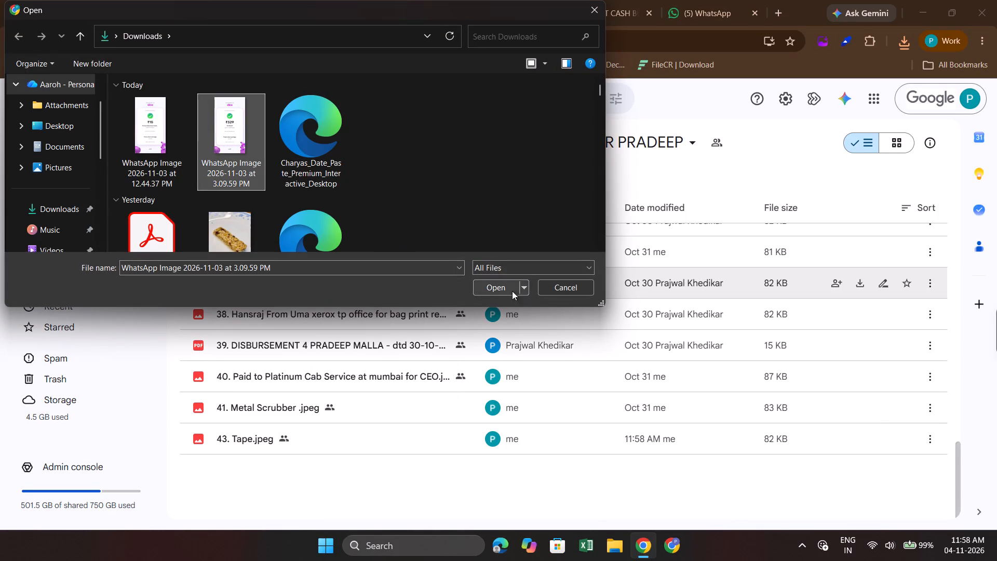
{"action": "left_click", "coordinate": [505, 290]}
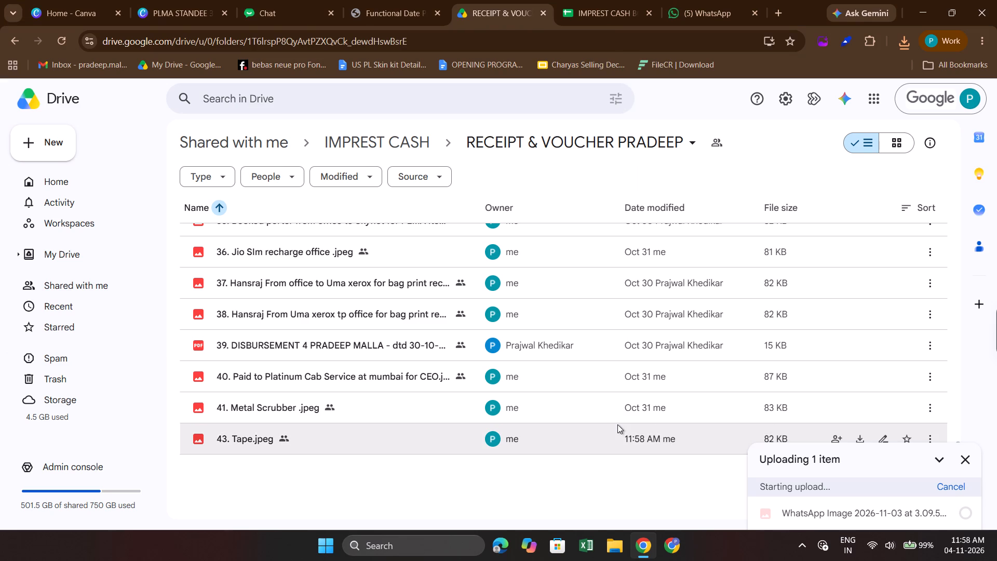
{"action": "scroll", "coordinate": [617, 424], "scroll_direction": "down", "scroll_amount": 2}
{"action": "left_click", "coordinate": [966, 487]}
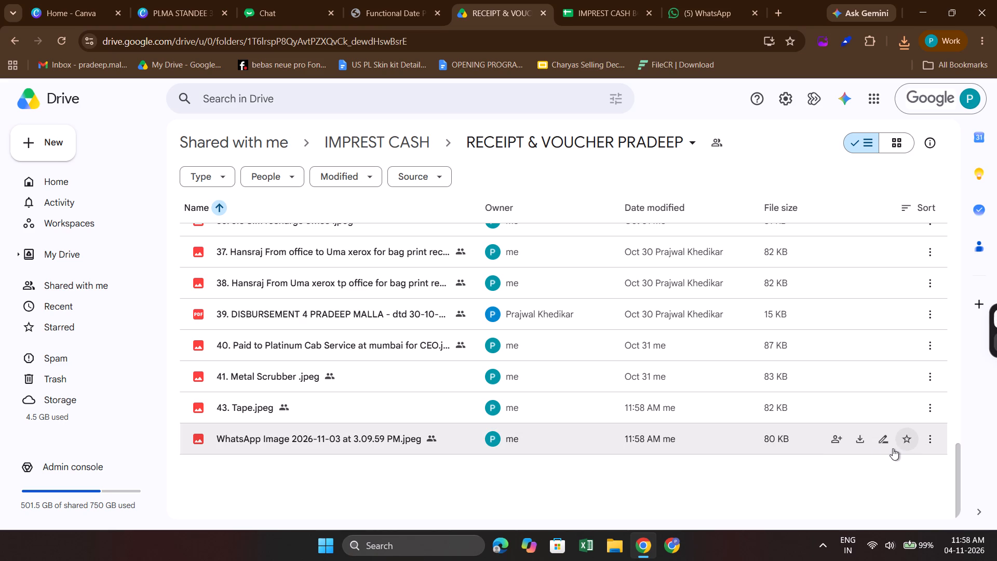
Start renaming the uploaded 3.09.59 PM WhatsApp image, replacing its name with the serial number prefix "44. " before the .jpeg extension.
{"action": "left_click", "coordinate": [881, 441]}
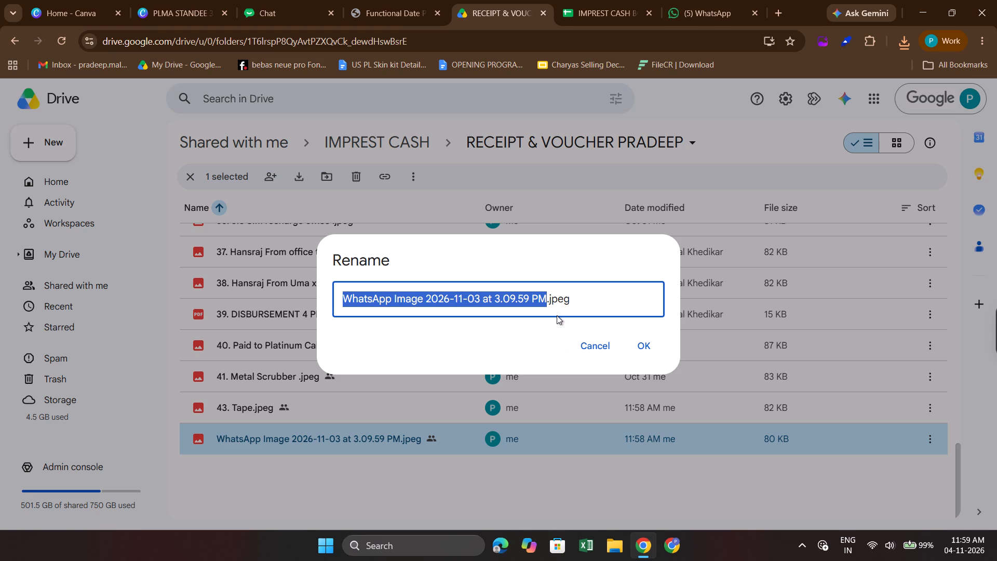
{"action": "key", "text": "BackSpace"}
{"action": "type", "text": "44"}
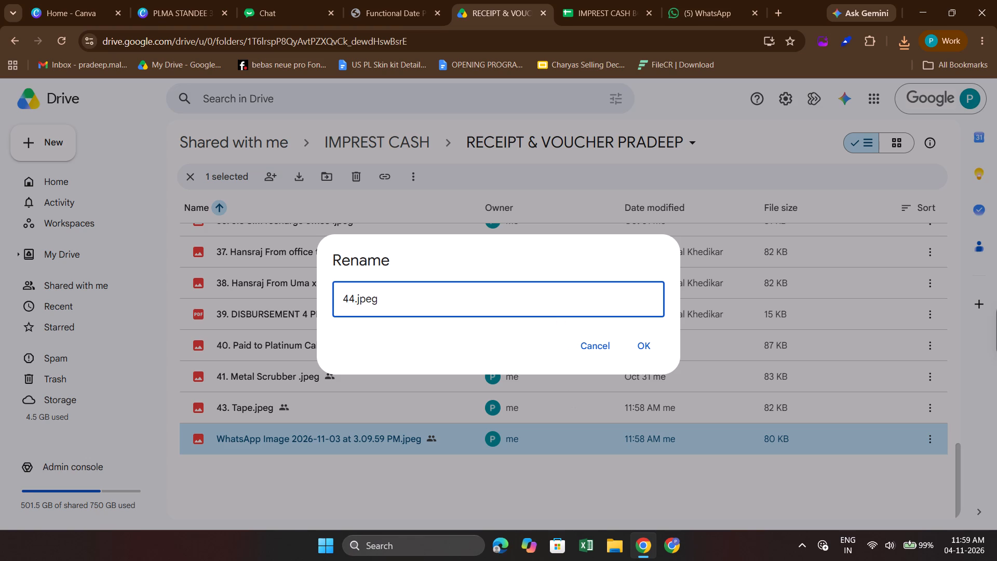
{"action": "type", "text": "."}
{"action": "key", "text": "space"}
Check the entry for serial 44 in the IMPREST CASH BOOK and rename the WhatsApp image in Drive as 44. Ginger Powder.jpeg.
{"action": "left_click", "coordinate": [617, 0]}
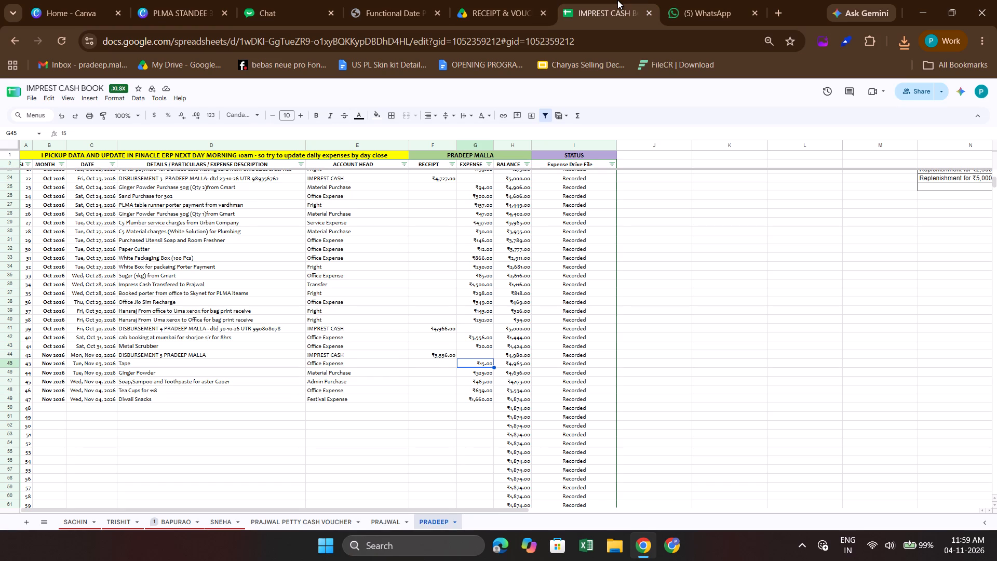
{"action": "key", "text": "Down"}
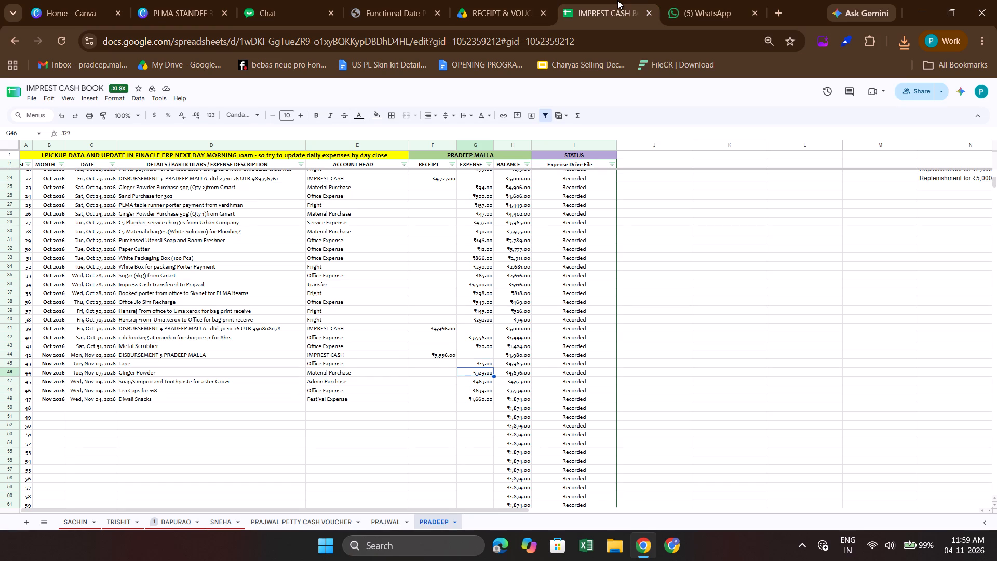
{"action": "left_click", "coordinate": [456, 0]}
{"action": "type", "text": "Ginger Powder"}
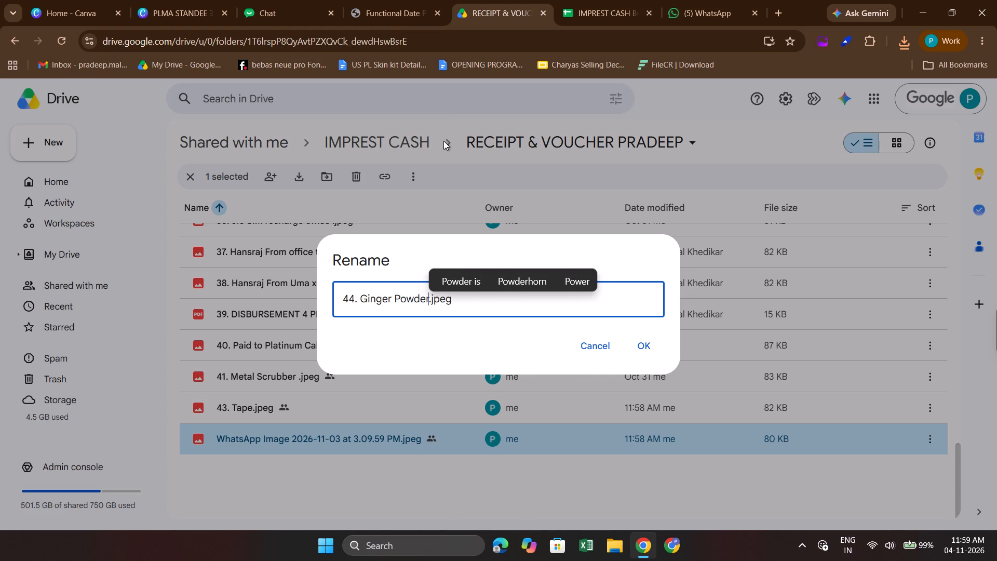
{"action": "left_click", "coordinate": [642, 352]}
Start a file upload into the RECEIPT & VOUCHER PRADEEP folder.
{"action": "scroll", "coordinate": [298, 444], "scroll_direction": "down", "scroll_amount": 2}
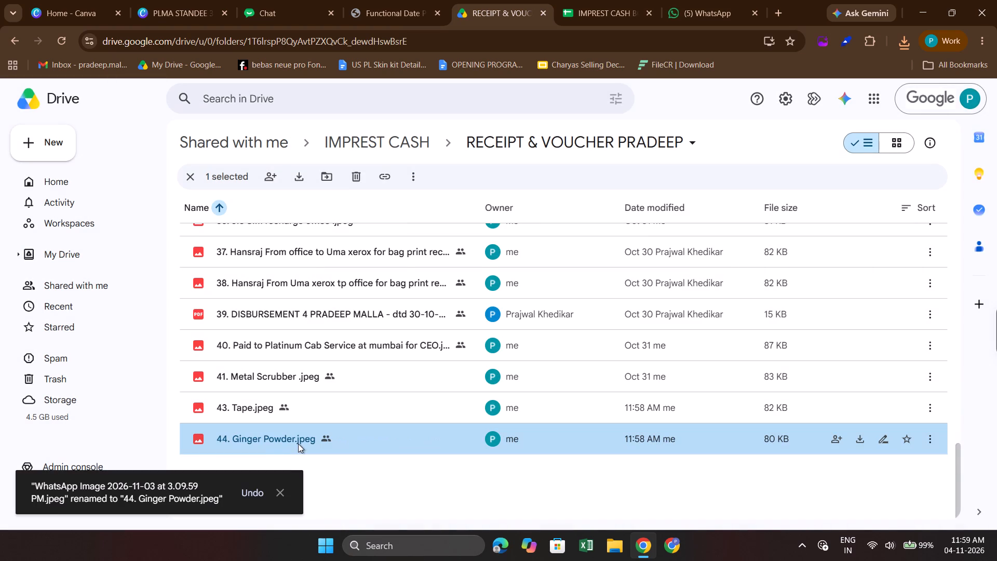
{"action": "right_click", "coordinate": [269, 457]}
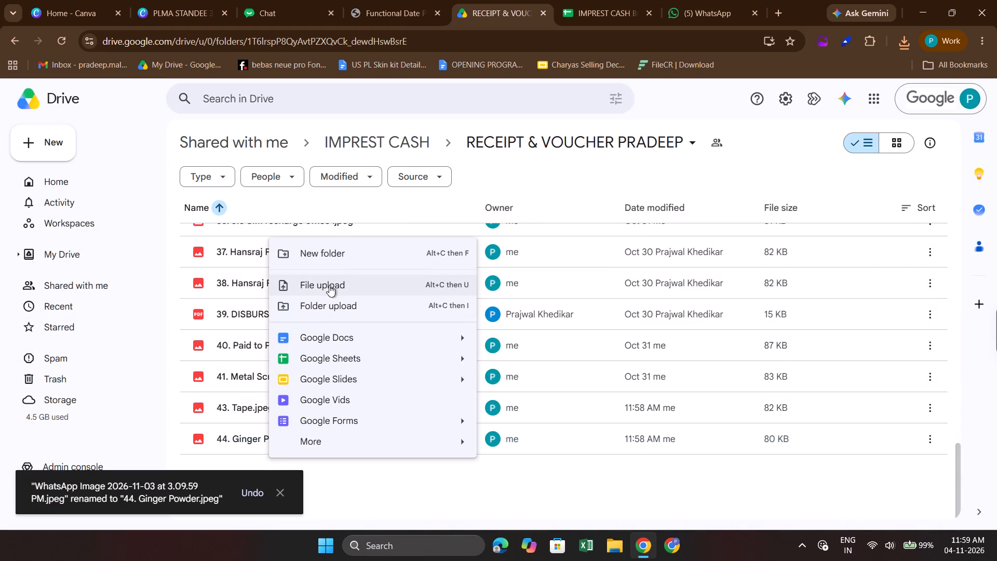
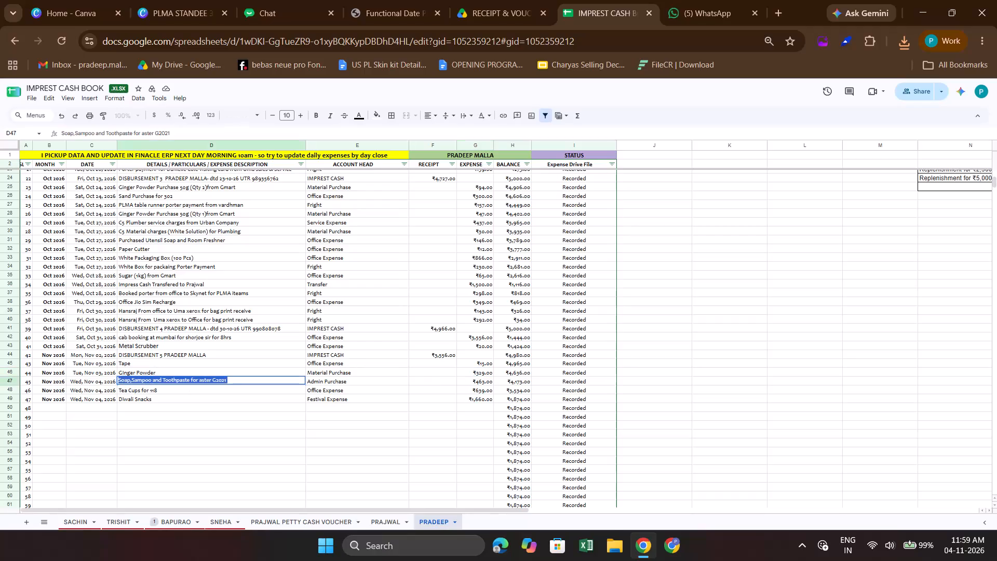
Copy the serial 45 expense description, "Soap,Sampoo and Toothpaste for aster G2021", from the PRADEEP sheet.
{"action": "key", "text": "ctrl+c"}
{"action": "key", "text": "ctrl+c"}
{"action": "left_click", "coordinate": [223, 430]}
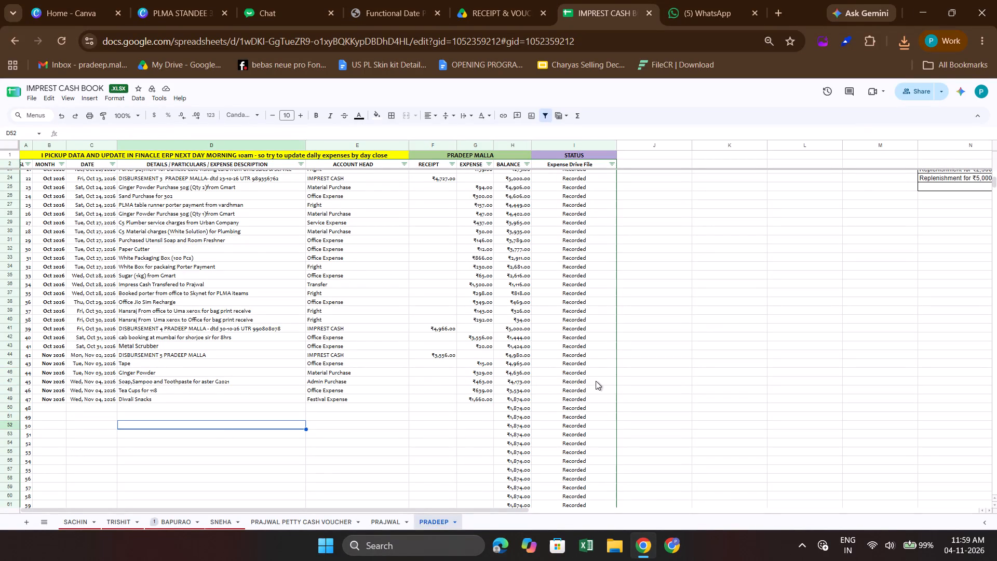
Upload WhatsApp Image 2026-11-04 at 8.22.08 AM from Downloads to the RECEIPT & VOUCHER PRADEEP folder in Drive and dismiss the upload notice.
{"action": "left_click", "coordinate": [502, 0]}
{"action": "right_click", "coordinate": [233, 468]}
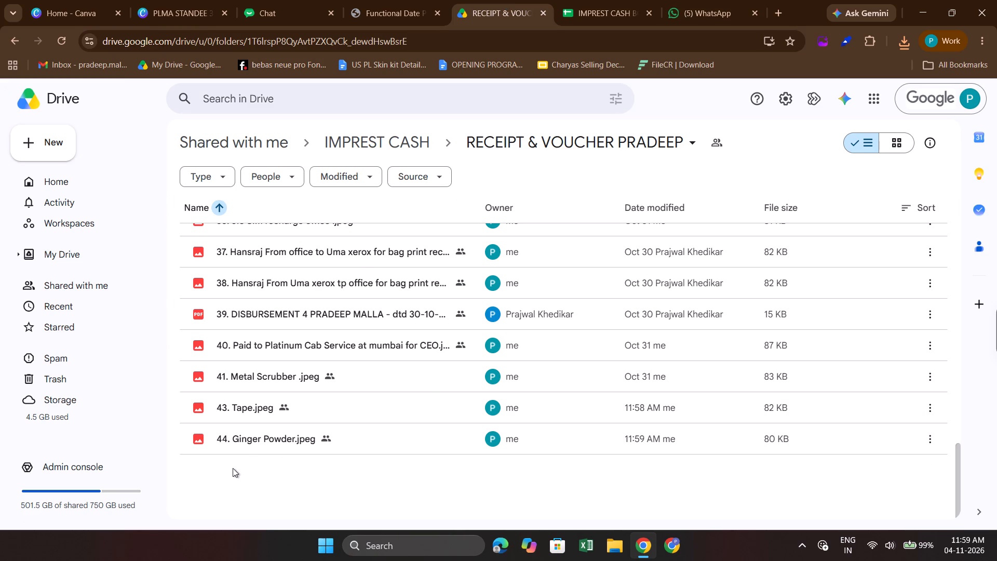
{"action": "left_click", "coordinate": [296, 289]}
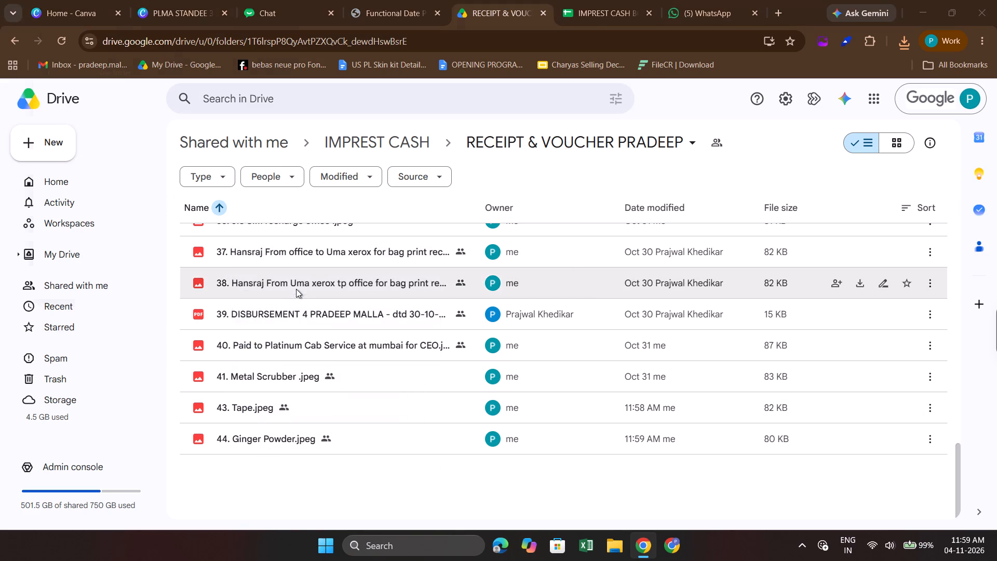
{"action": "left_click", "coordinate": [158, 116]}
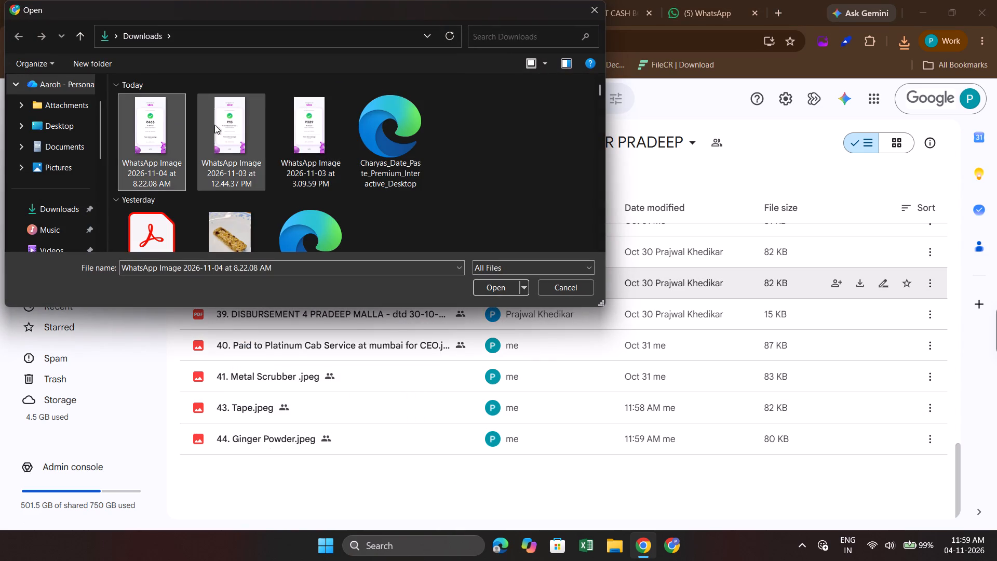
{"action": "left_click", "coordinate": [233, 125]}
{"action": "left_click", "coordinate": [320, 128]}
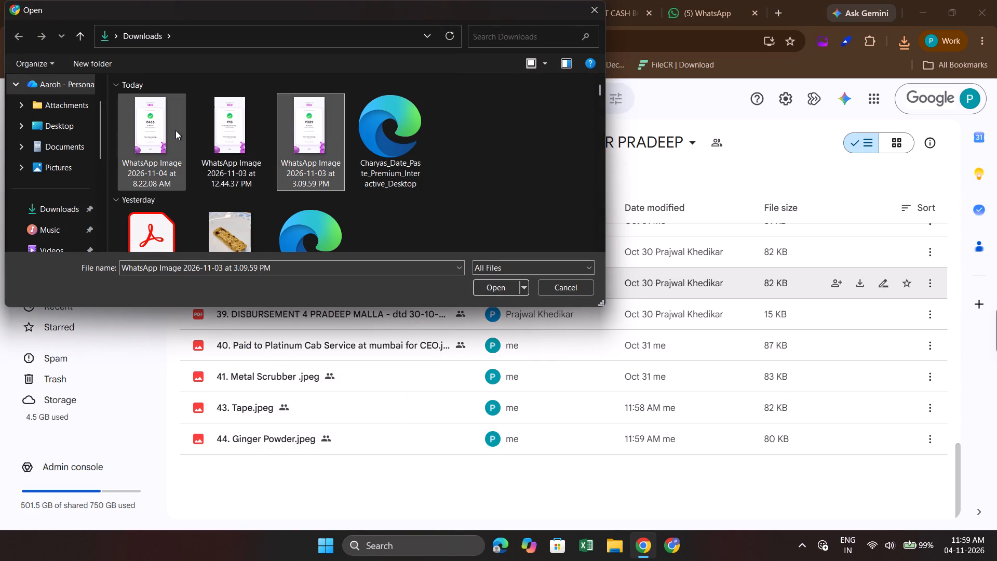
{"action": "left_click", "coordinate": [176, 130]}
{"action": "left_click", "coordinate": [479, 286]}
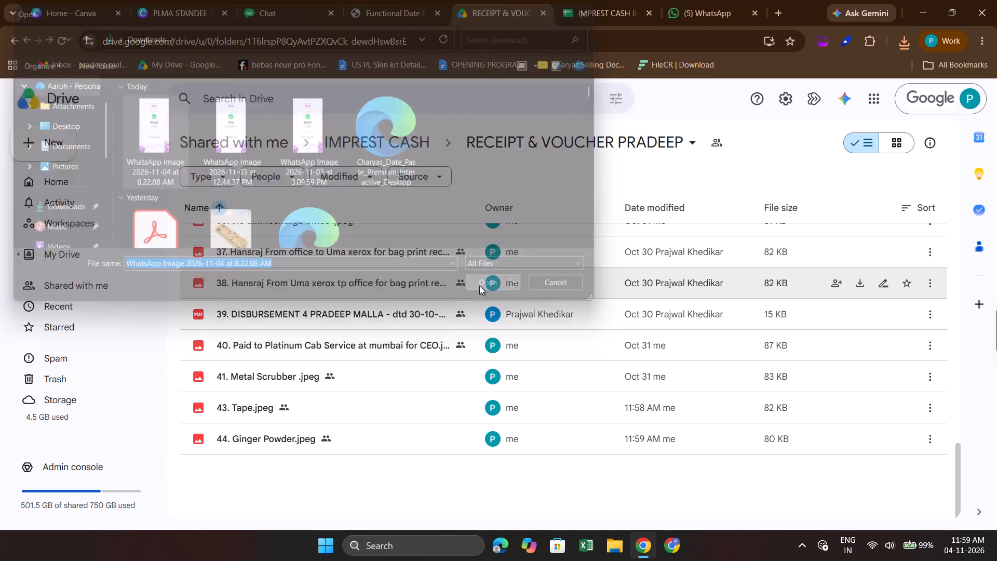
{"action": "scroll", "coordinate": [615, 437], "scroll_direction": "down", "scroll_amount": 1}
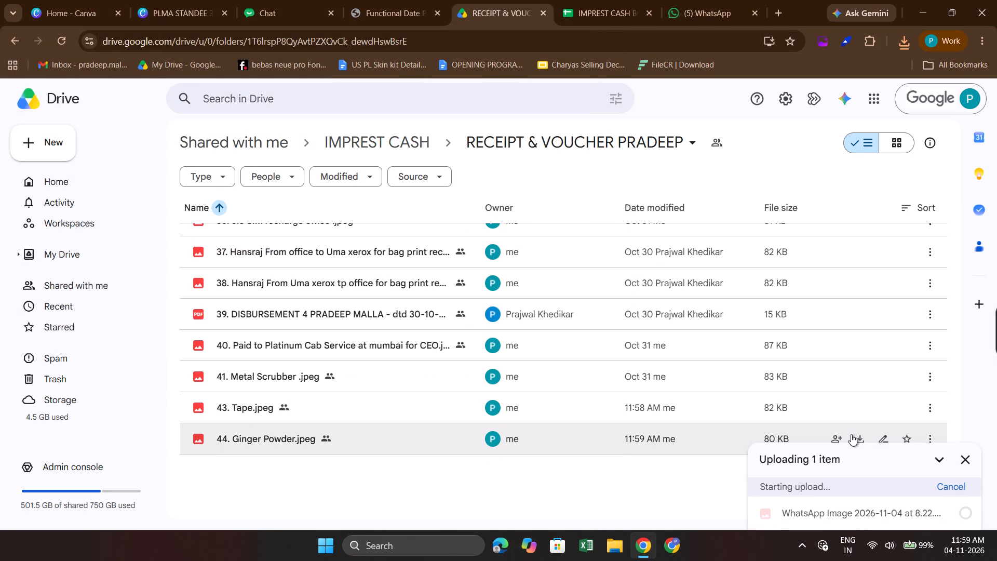
{"action": "scroll", "coordinate": [649, 418], "scroll_direction": "down", "scroll_amount": 1}
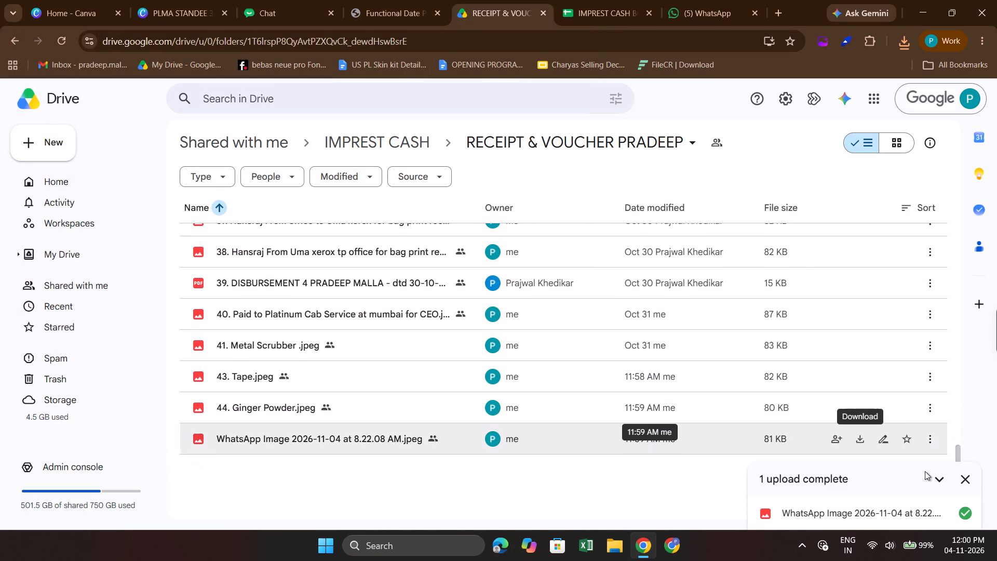
{"action": "left_click", "coordinate": [962, 483]}
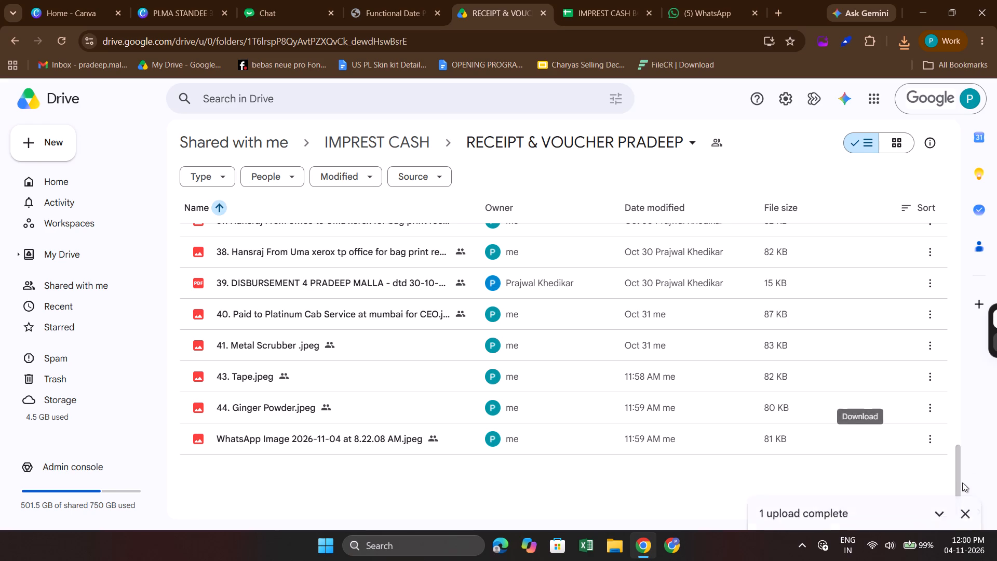
Replace the uploaded WhatsApp image's name with the copied description "Soap,Sampoo and Toothpaste for aster G2021", keeping the .jpeg extension.
{"action": "left_click", "coordinate": [878, 439]}
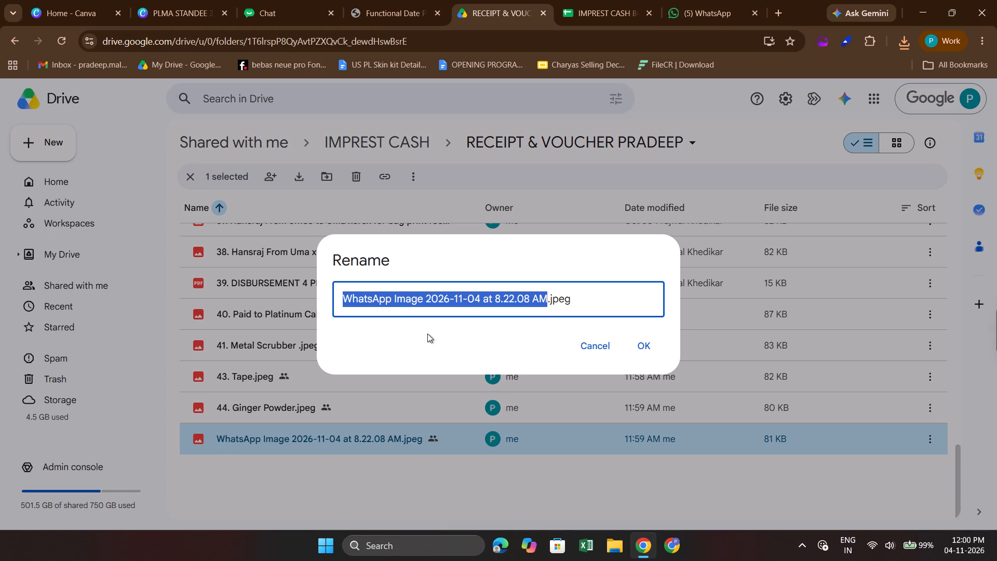
{"action": "key", "text": "ctrl+v"}
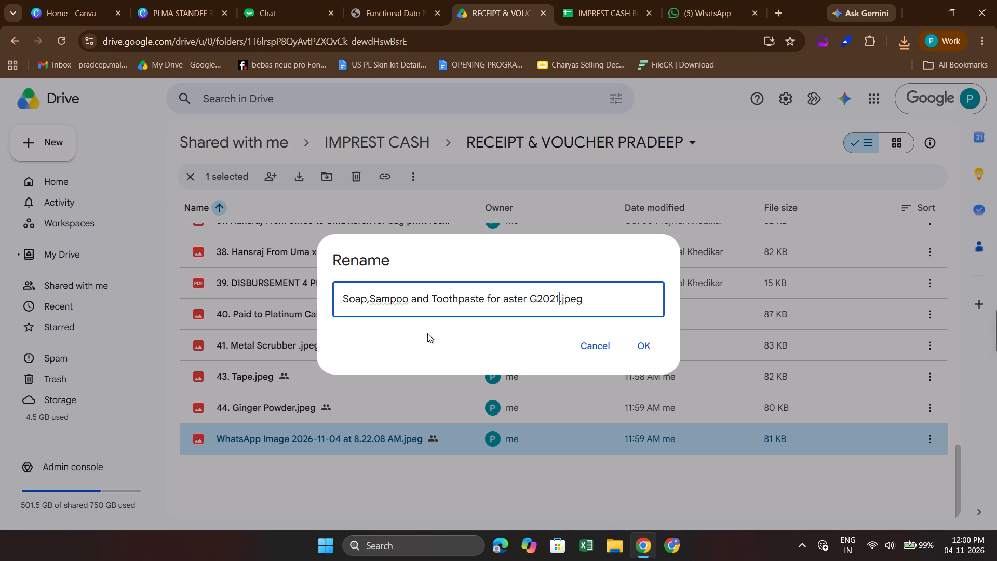
Prefix the WhatsApp image's new name with its serial number, renaming it 45. Soap,Sampoo and Toothpaste for aster G2021.jpeg.
{"action": "left_click", "coordinate": [349, 301]}
{"action": "key", "text": "Left"}
{"action": "type", "text": "45."}
{"action": "key", "text": "space"}
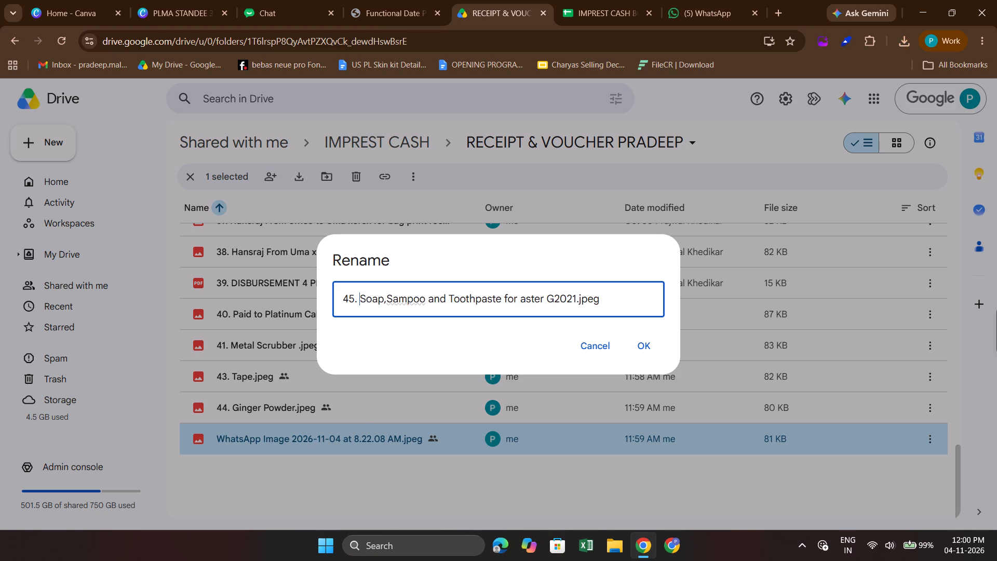
{"action": "left_click", "coordinate": [648, 349]}
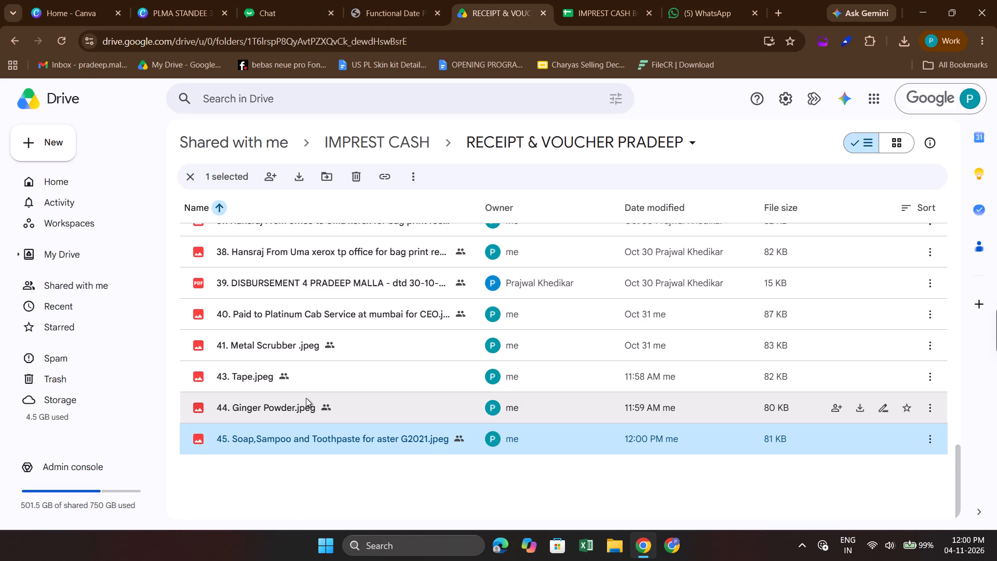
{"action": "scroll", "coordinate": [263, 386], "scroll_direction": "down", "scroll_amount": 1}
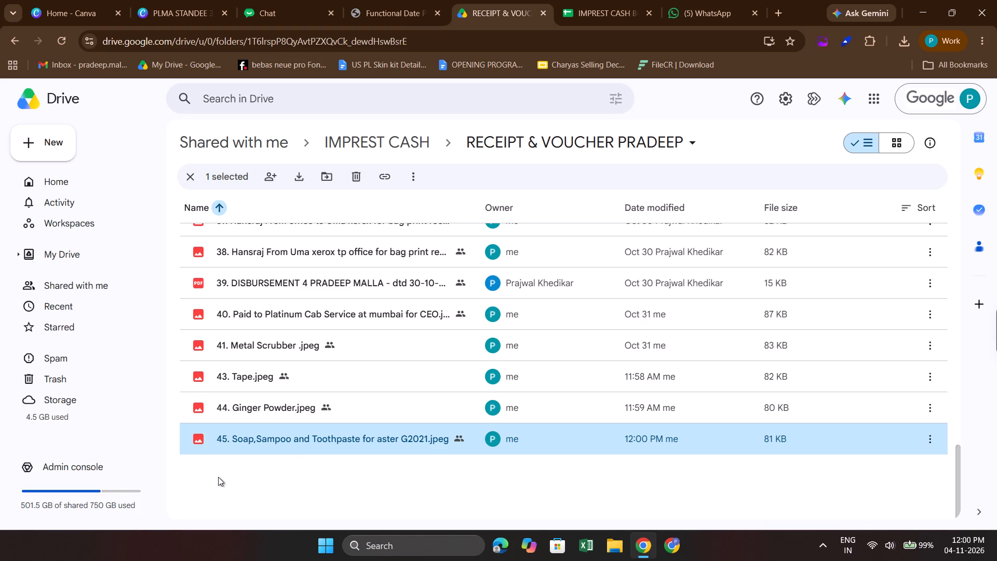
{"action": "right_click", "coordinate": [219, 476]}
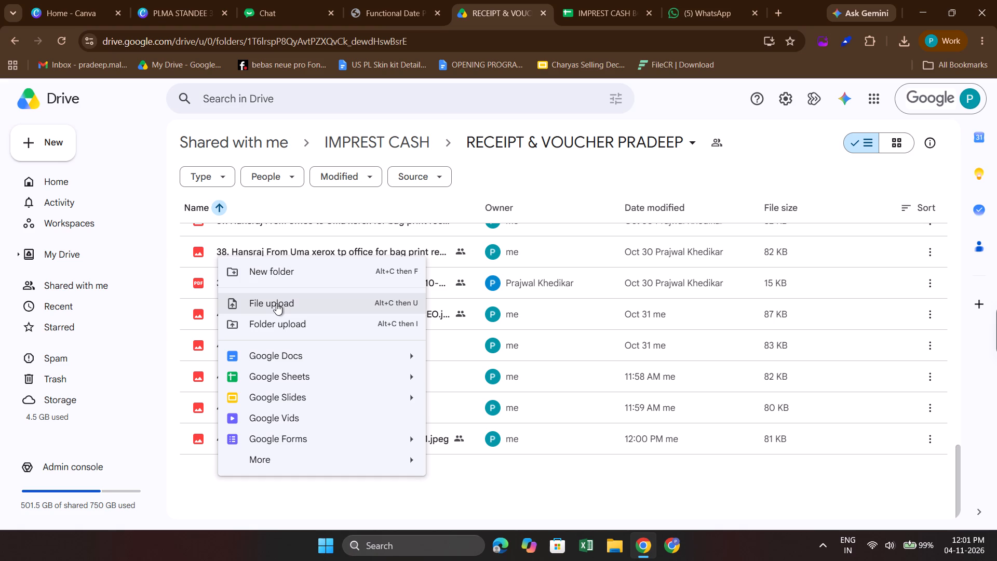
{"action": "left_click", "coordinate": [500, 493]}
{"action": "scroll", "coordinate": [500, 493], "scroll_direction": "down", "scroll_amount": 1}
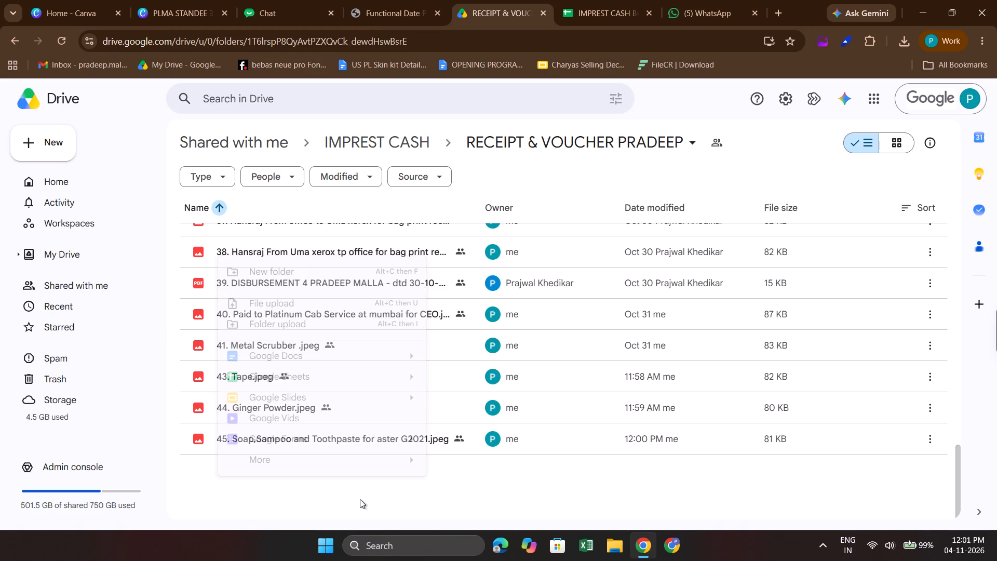
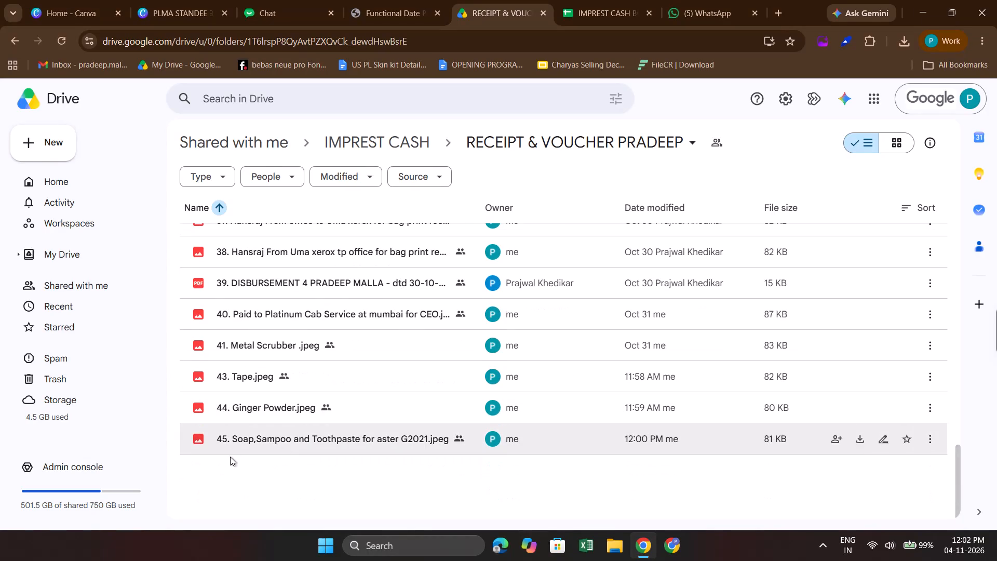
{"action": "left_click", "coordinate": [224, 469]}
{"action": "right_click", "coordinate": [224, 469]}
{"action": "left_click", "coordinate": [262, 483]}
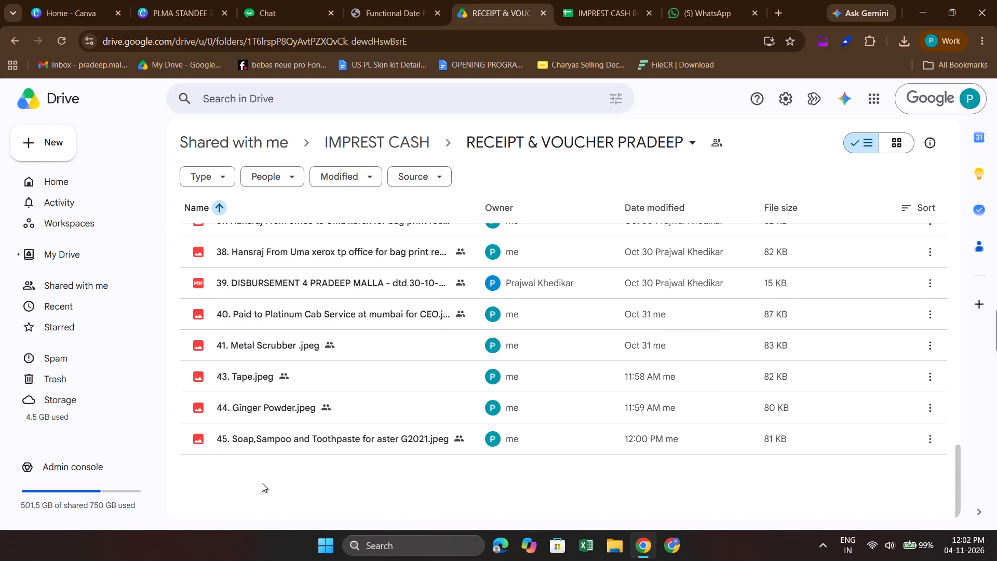
Compare the latest November entries in the PRADEEP sheet, including Tea Cups for 118, with the receipts in the RECEIPT & VOUCHER PRADEEP folder.
{"action": "left_click", "coordinate": [582, 0]}
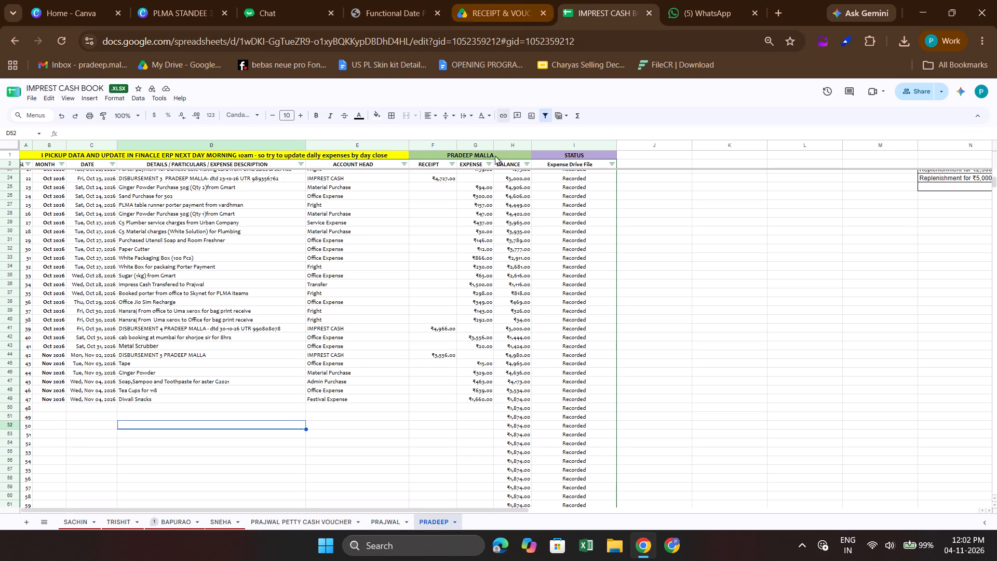
{"action": "left_click", "coordinate": [519, 5]}
{"action": "left_click", "coordinate": [587, 0]}
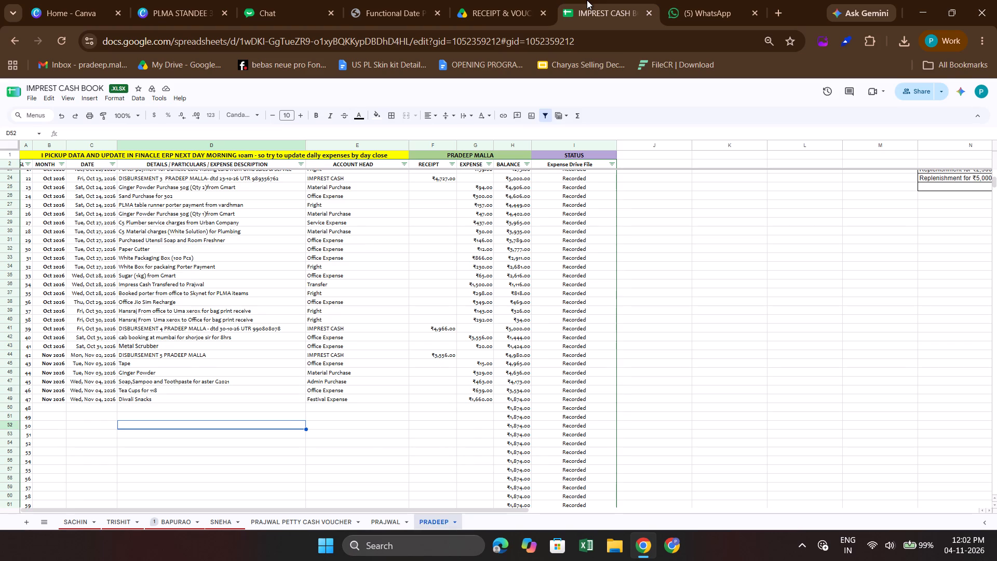
{"action": "left_click", "coordinate": [504, 0]}
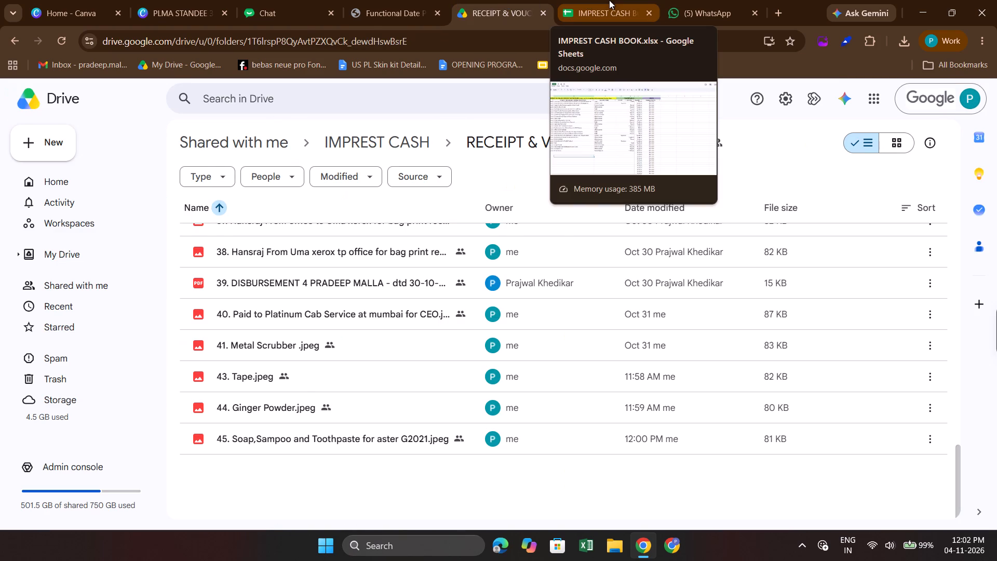
{"action": "left_click", "coordinate": [609, 0]}
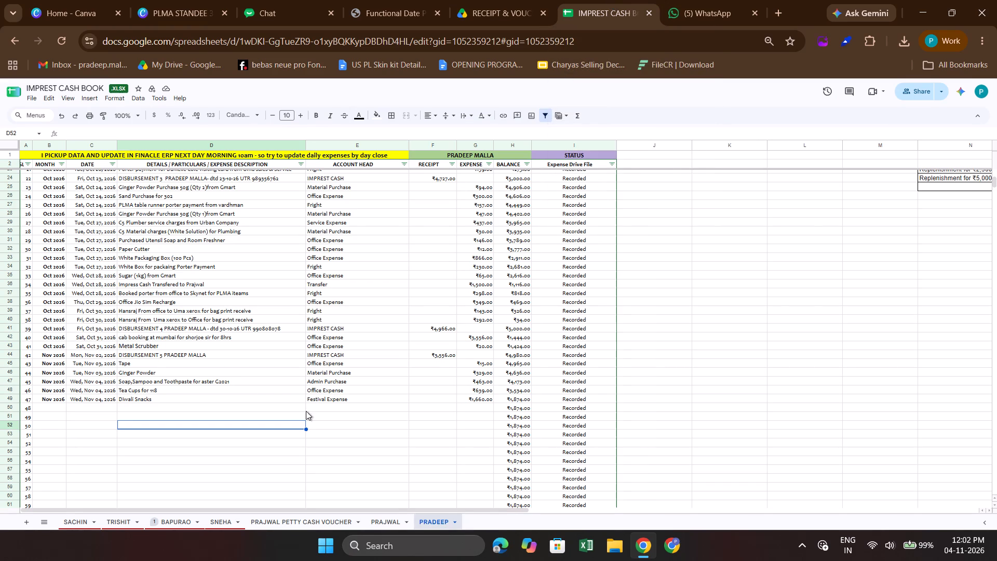
{"action": "left_click", "coordinate": [267, 394]}
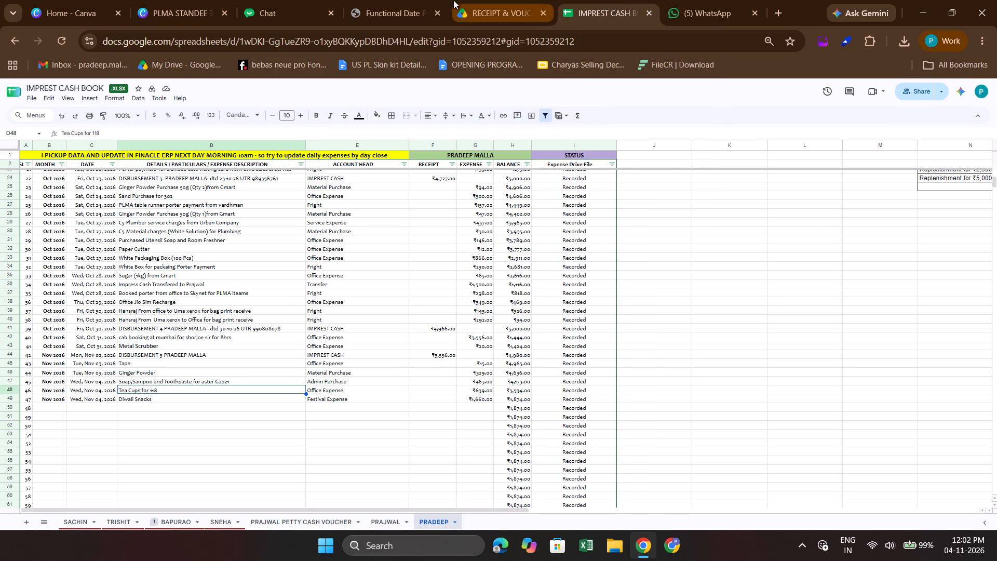
{"action": "left_click", "coordinate": [495, 0]}
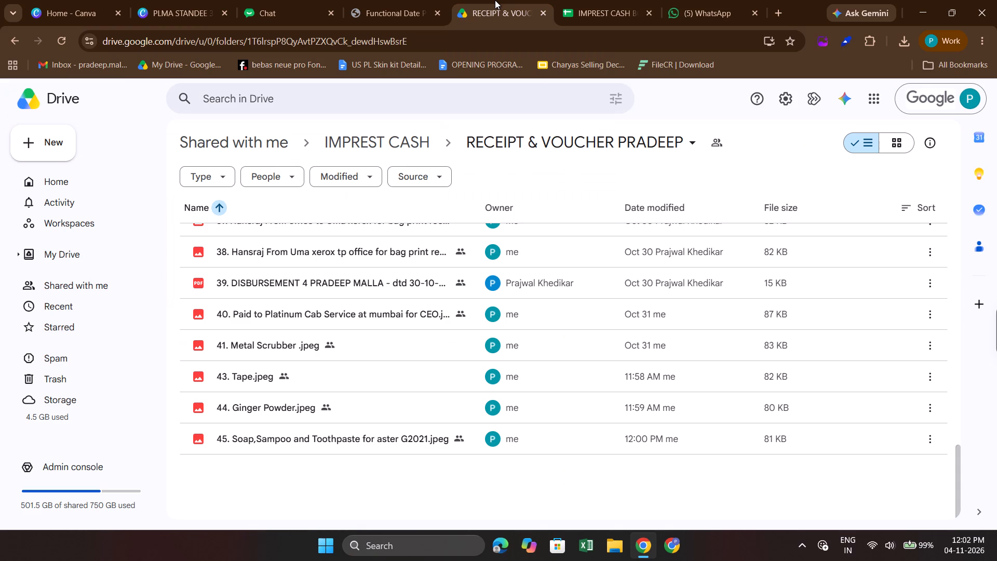
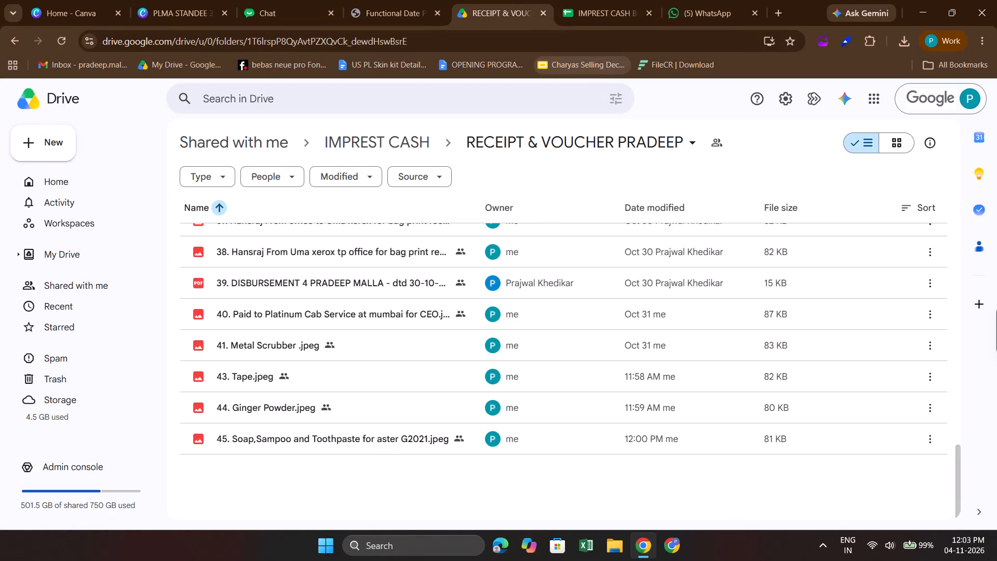
Return to the PRADEEP sheet of the IMPREST CASH BOOK to check the latest November entries.
{"action": "left_click", "coordinate": [608, 15]}
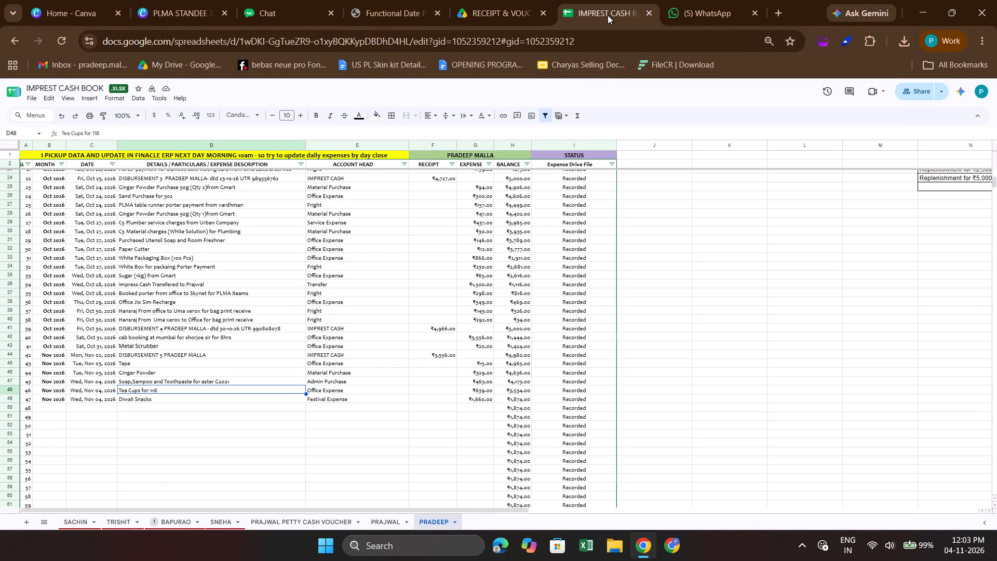
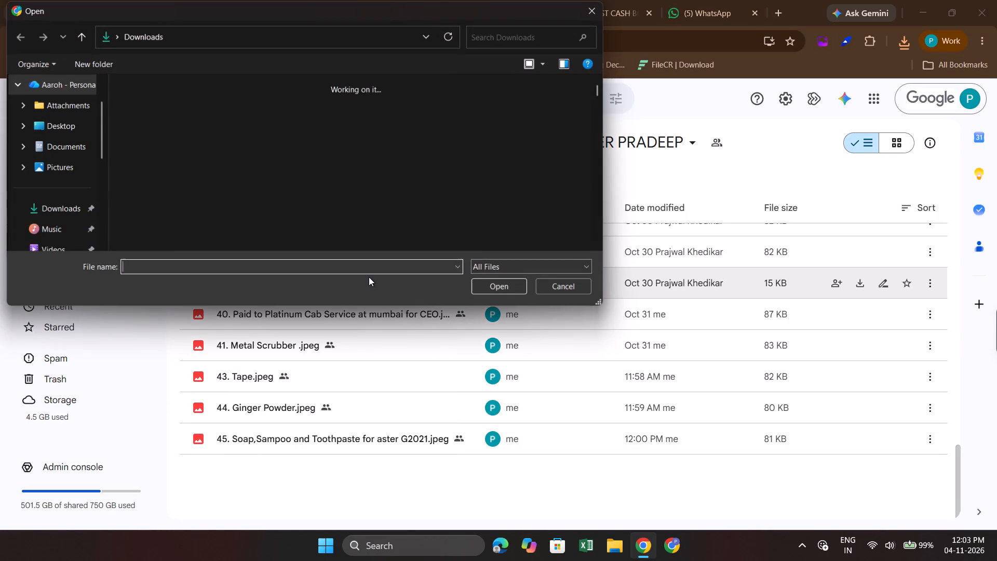
Upload the file WhatsApp Image 2026-11-04 at 11.30.24 AM into the RECEIPT & VOUCHER PRADEEP folder and dismiss the upload notice.
{"action": "left_click", "coordinate": [154, 135]}
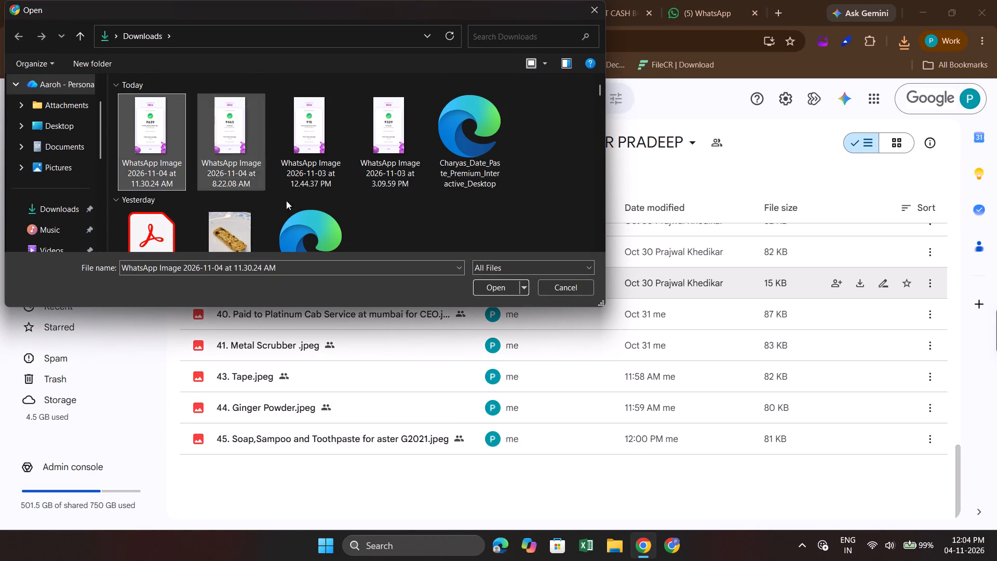
{"action": "left_click", "coordinate": [487, 284]}
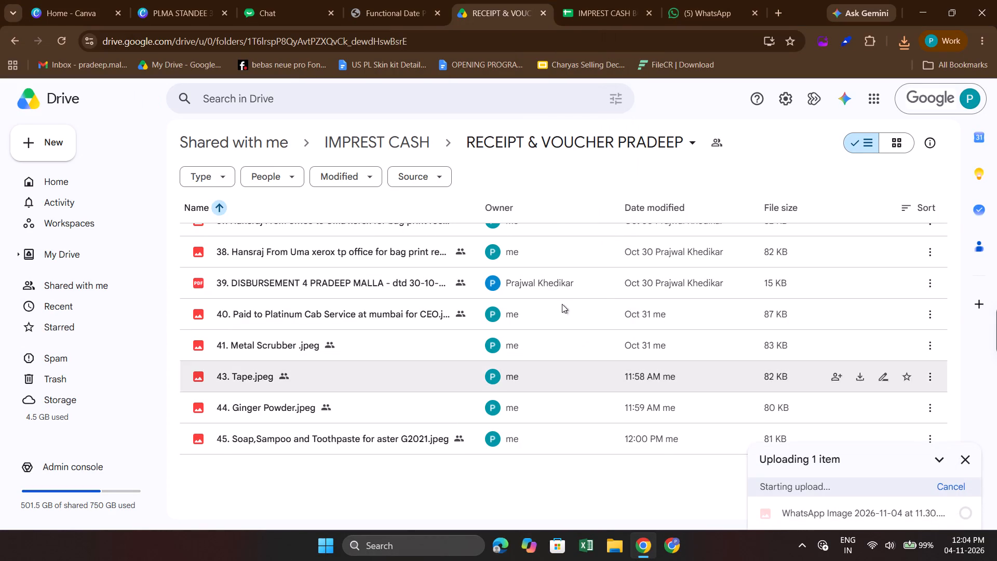
{"action": "scroll", "coordinate": [608, 298], "scroll_direction": "down", "scroll_amount": 1}
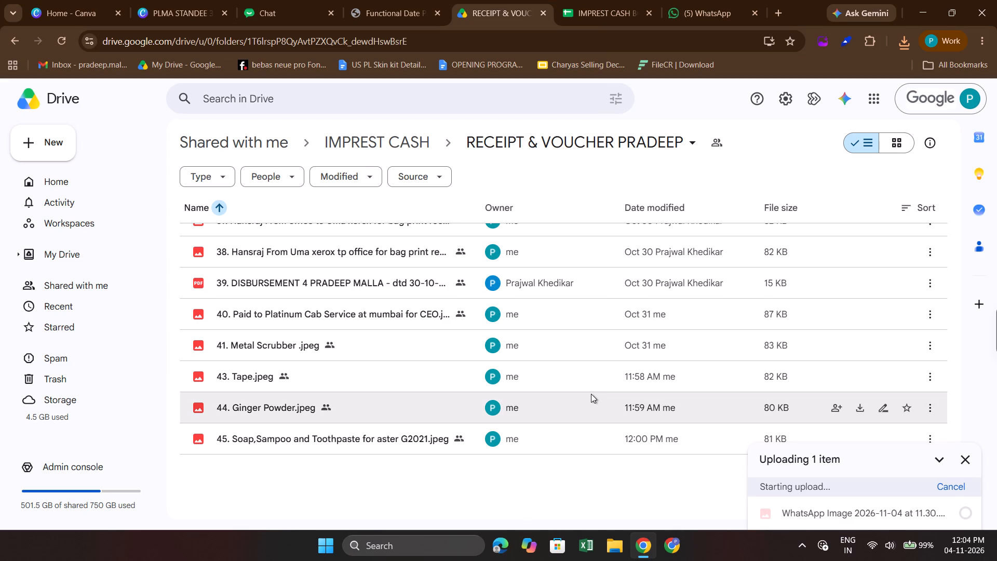
{"action": "scroll", "coordinate": [591, 394], "scroll_direction": "down", "scroll_amount": 2}
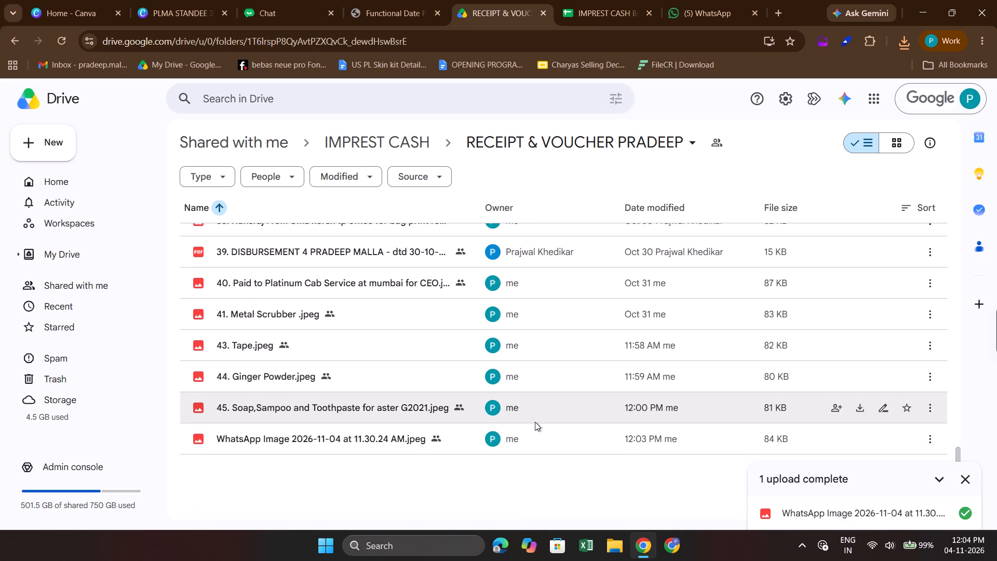
{"action": "left_click", "coordinate": [969, 475]}
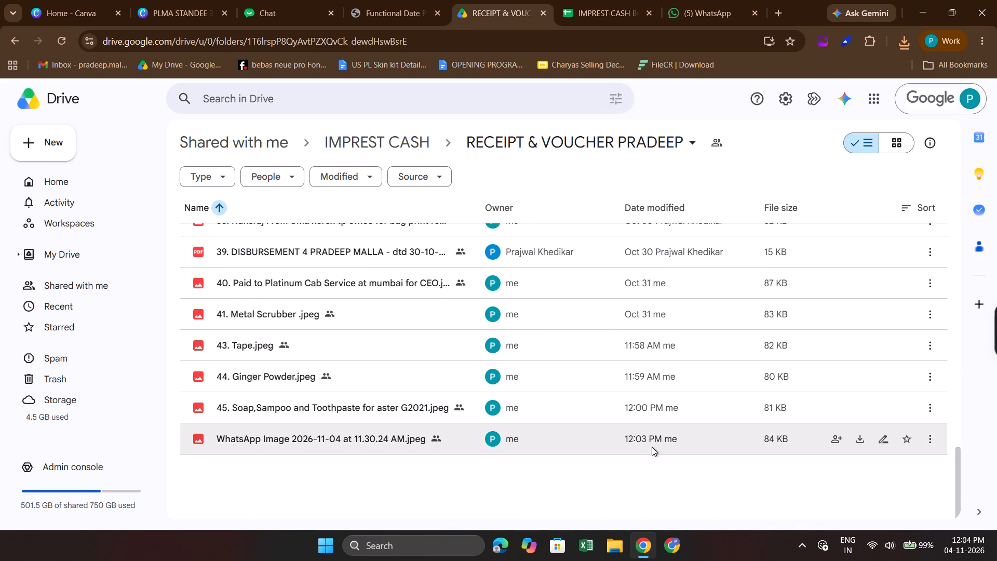
Start renaming the newly uploaded WhatsApp image, replacing its name before .jpeg with the serial number prefix "46. ".
{"action": "left_click", "coordinate": [874, 439]}
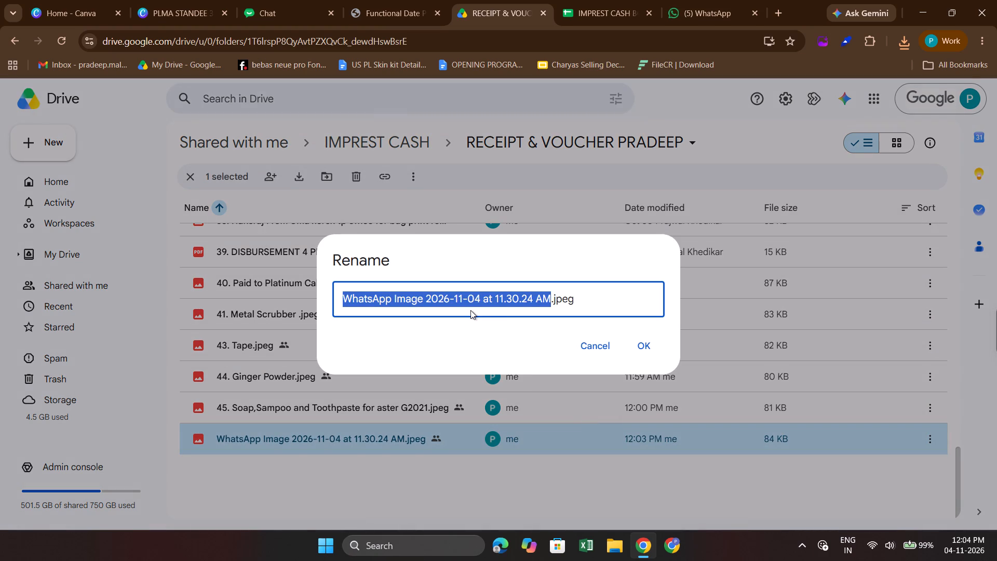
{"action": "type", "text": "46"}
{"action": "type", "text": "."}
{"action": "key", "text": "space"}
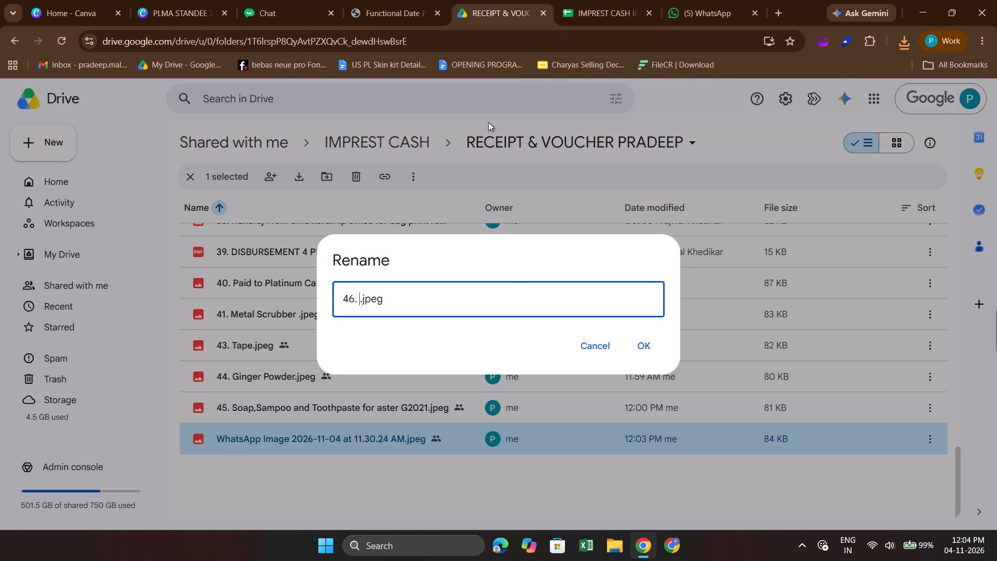
Rename the newly uploaded WhatsApp receipt image as "46. Tea Cups for 118.jpeg".
{"action": "type", "text": "Cups"}
{"action": "key", "text": "BackSpace"}
{"action": "key", "text": "BackSpace"}
{"action": "key", "text": "BackSpace"}
{"action": "key", "text": "BackSpace"}
{"action": "type", "text": "Tea CUps for"}
{"action": "key", "text": "space"}
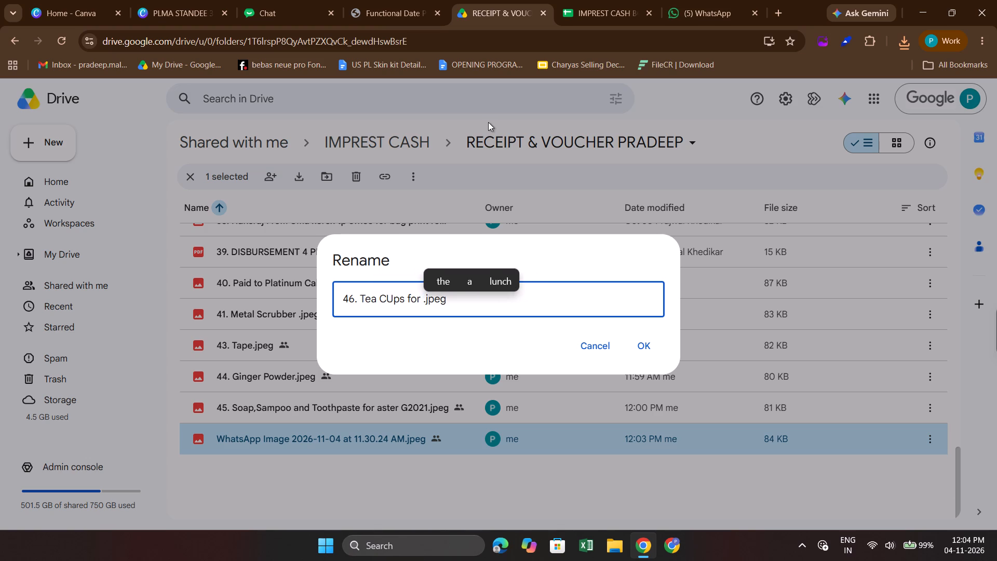
{"action": "key", "text": "BackSpace"}
{"action": "key", "text": "BackSpace"}
{"action": "key", "text": "BackSpace"}
{"action": "key", "text": "BackSpace"}
{"action": "key", "text": "BackSpace"}
{"action": "key", "text": "BackSpace"}
{"action": "key", "text": "BackSpace"}
{"action": "key", "text": "BackSpace"}
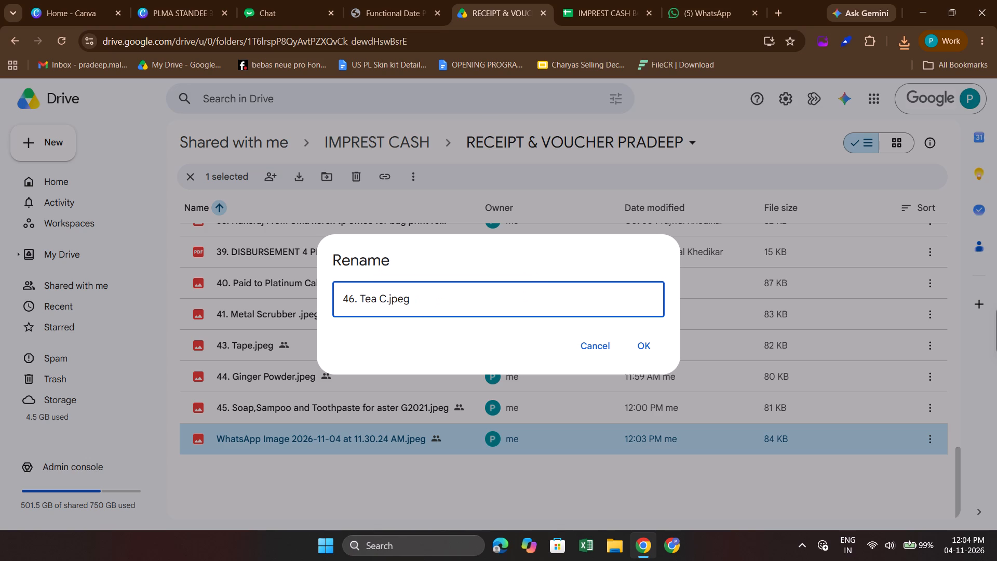
{"action": "type", "text": "ups for 118"}
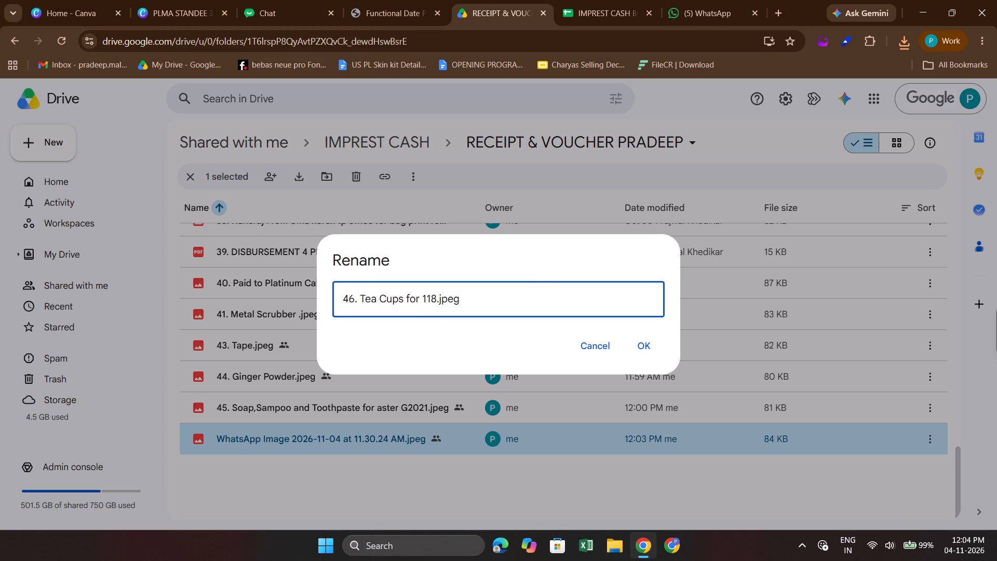
{"action": "key", "text": "Return"}
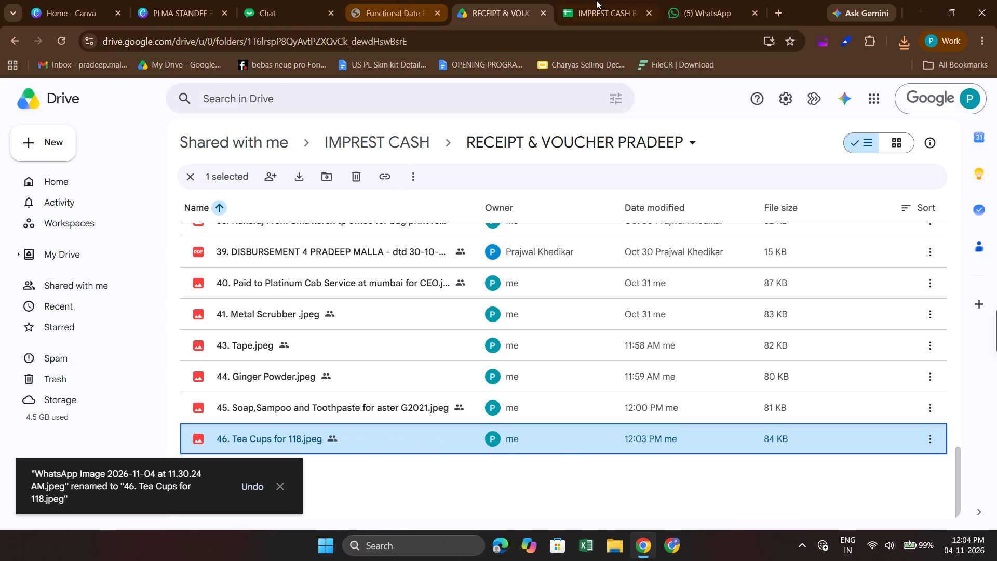
Check the PRADEEP sheet for the entry after Tea Cups for 118 and start a file upload in the RECEIPT & VOUCHER PRADEEP folder.
{"action": "left_click", "coordinate": [597, 0]}
{"action": "key", "text": "Down"}
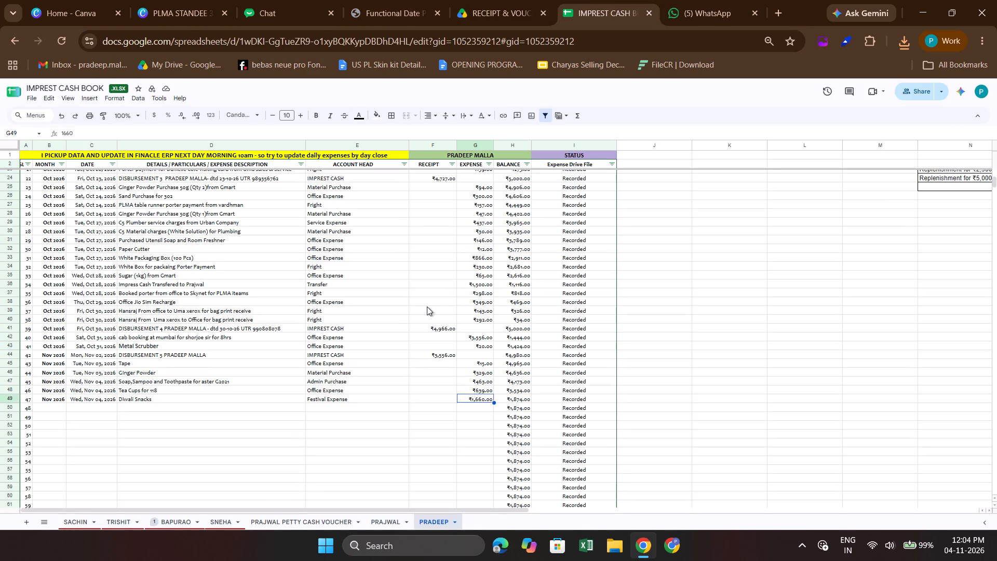
{"action": "left_click", "coordinate": [502, 4]}
{"action": "scroll", "coordinate": [359, 345], "scroll_direction": "down", "scroll_amount": 3}
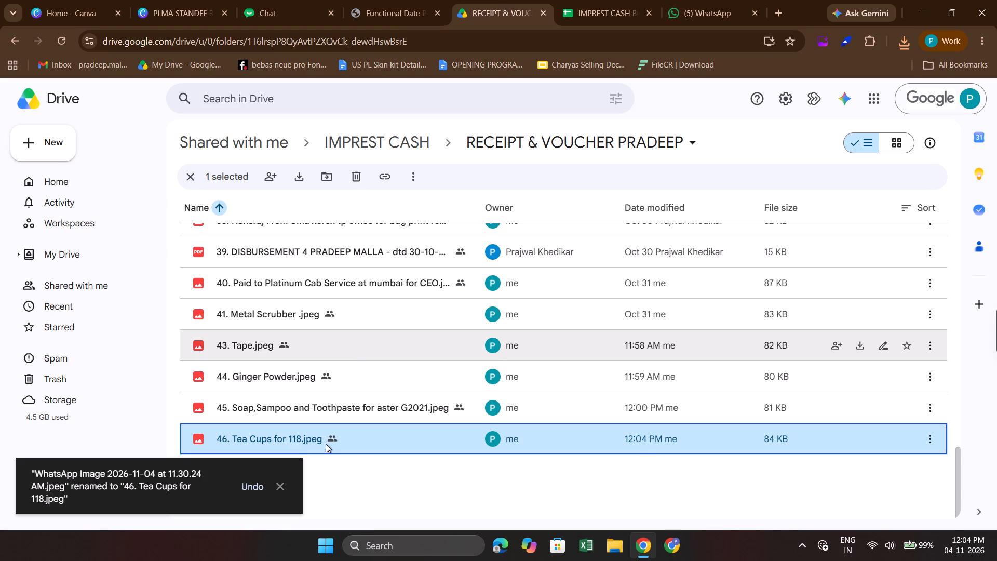
{"action": "left_click", "coordinate": [281, 489]}
{"action": "right_click", "coordinate": [217, 452]}
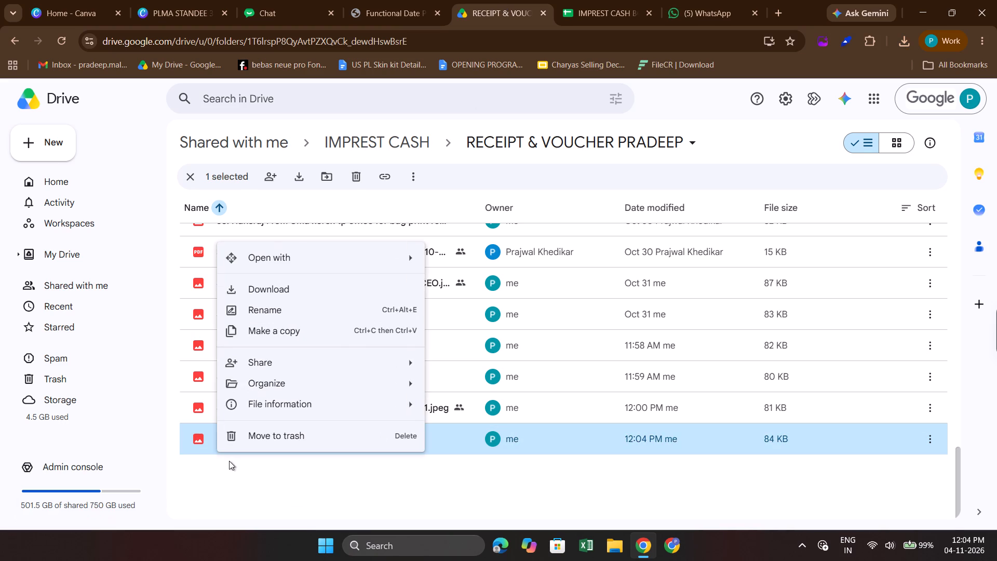
{"action": "left_click", "coordinate": [229, 461]}
{"action": "right_click", "coordinate": [229, 461]}
{"action": "left_click", "coordinate": [288, 286]}
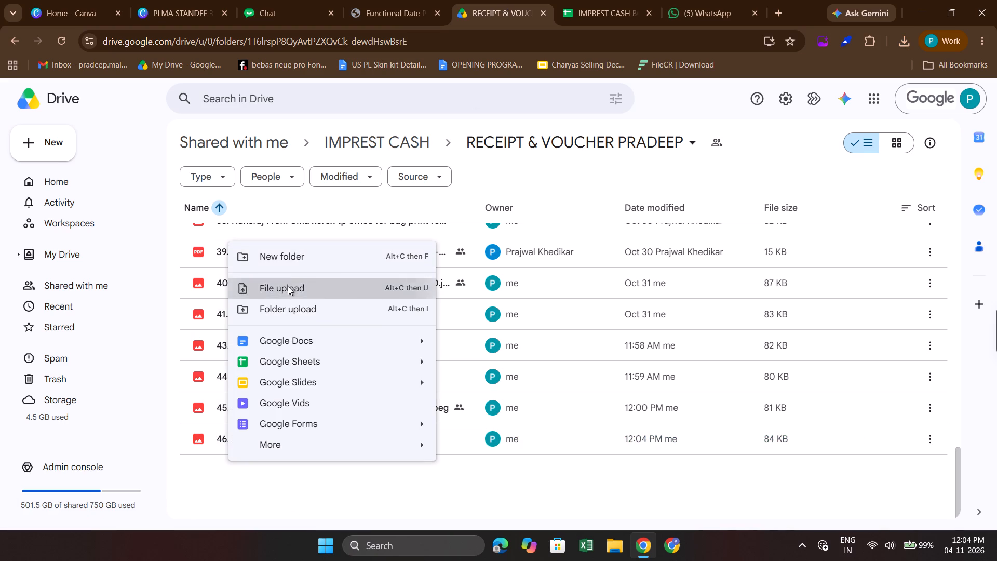
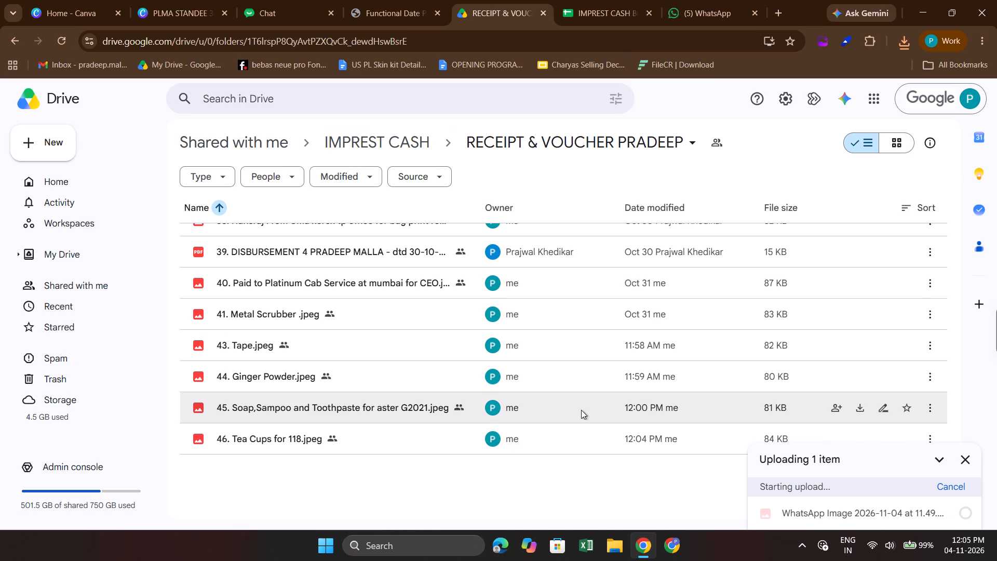
{"action": "scroll", "coordinate": [581, 410], "scroll_direction": "up", "scroll_amount": 2}
{"action": "scroll", "coordinate": [581, 410], "scroll_direction": "down", "scroll_amount": 5}
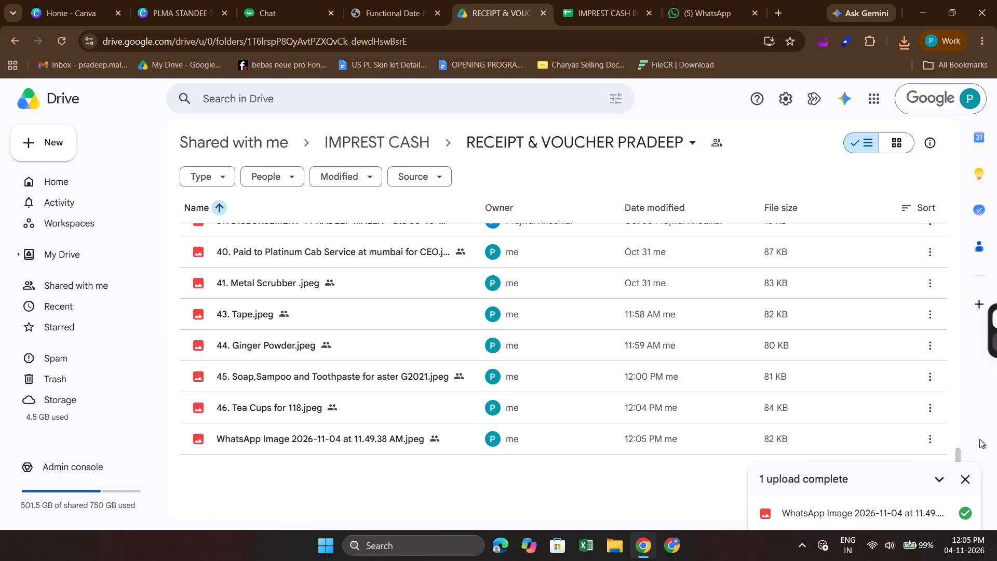
{"action": "left_click", "coordinate": [969, 475]}
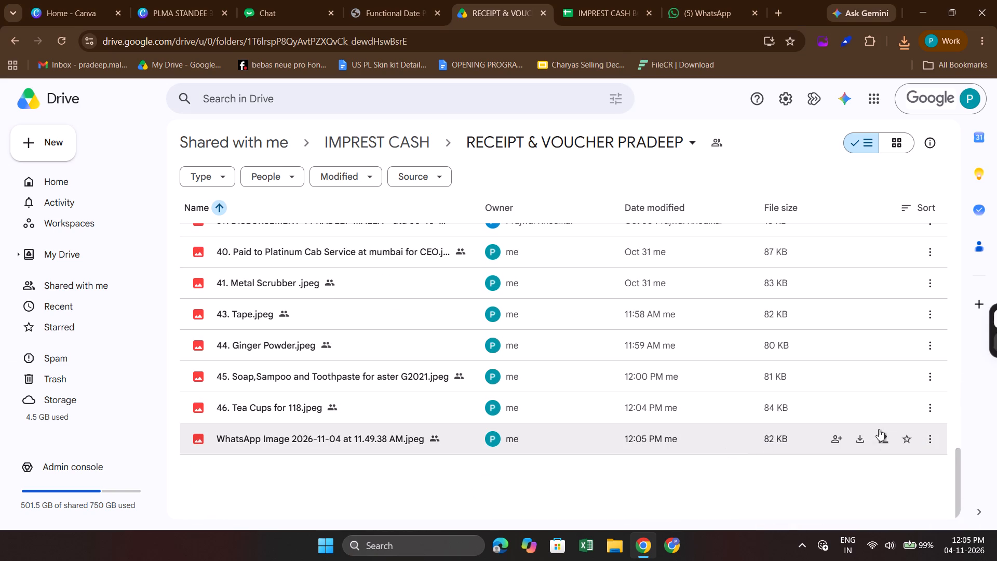
Rename the newly uploaded WhatsApp receipt image as "47. Diwali Snacks.jpeg".
{"action": "left_click", "coordinate": [881, 433]}
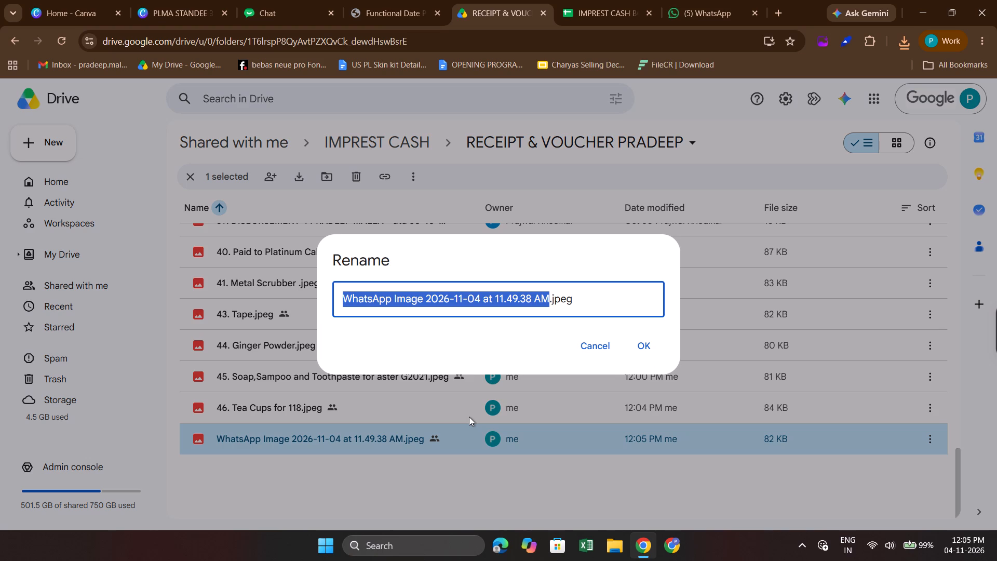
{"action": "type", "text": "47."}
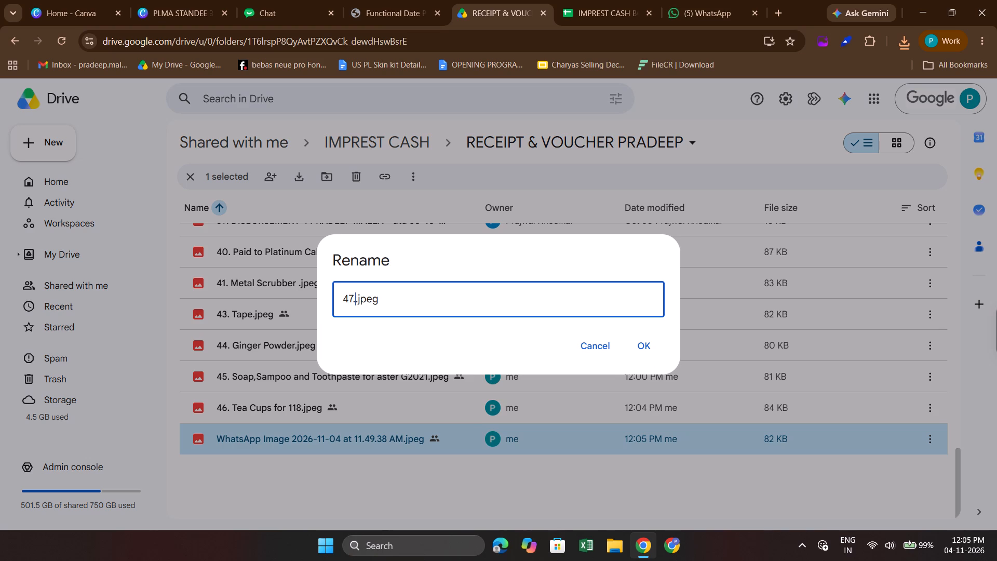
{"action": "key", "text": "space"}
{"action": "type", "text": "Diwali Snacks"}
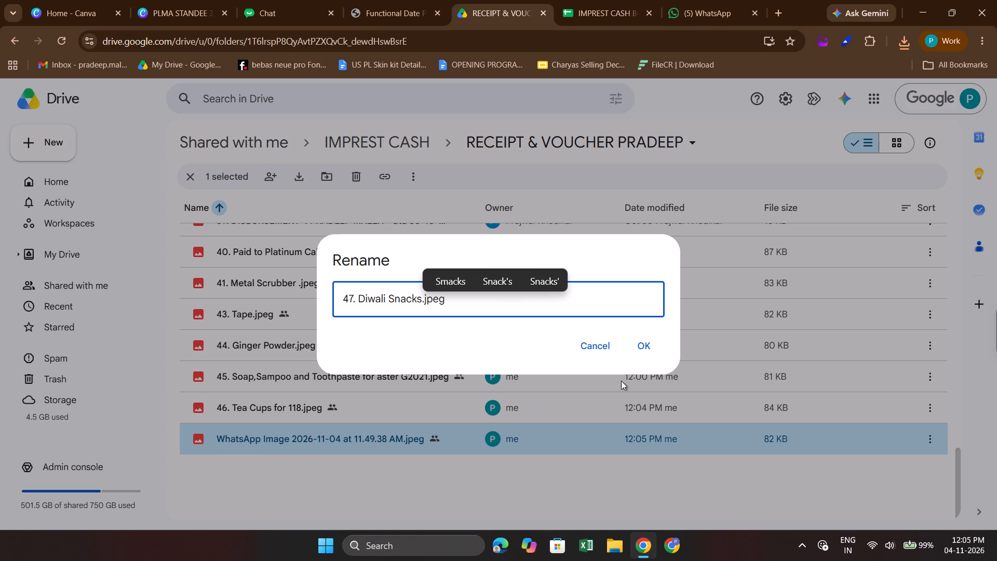
Rename the newly uploaded WhatsApp receipt image as "47. Diwali Snacks.jpeg".
{"action": "left_click", "coordinate": [654, 340]}
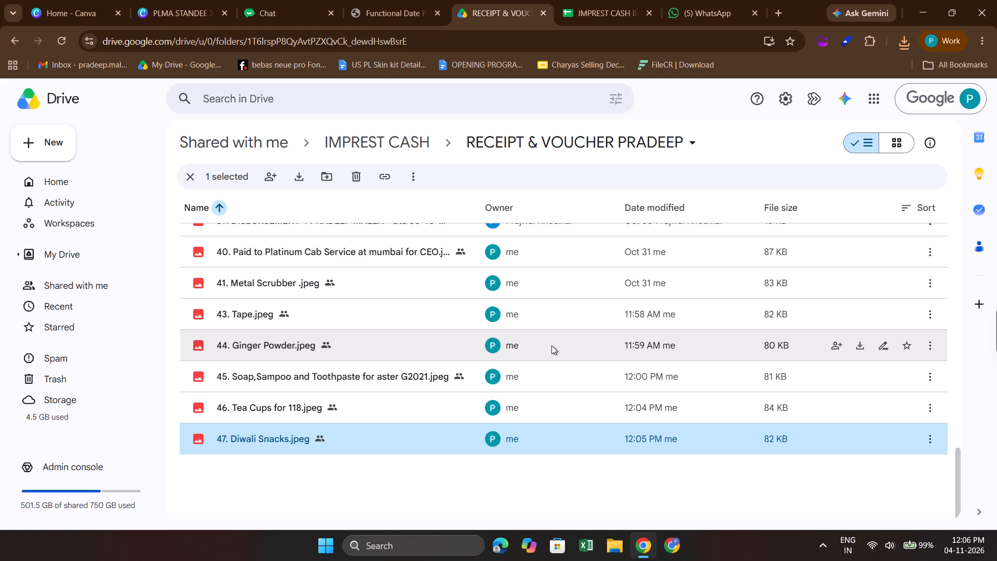
Review the numbered receipts in the RECEIPT & VOUCHER PRADEEP folder against the PRADEEP sheet's entries up to Diwali Snacks.
{"action": "scroll", "coordinate": [704, 353], "scroll_direction": "up", "scroll_amount": 1}
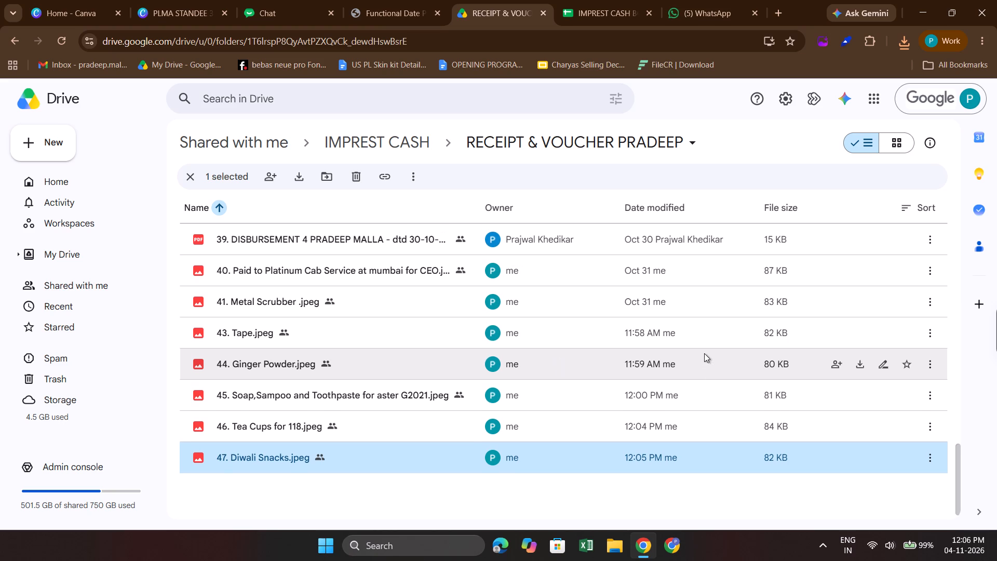
{"action": "scroll", "coordinate": [704, 353], "scroll_direction": "up", "scroll_amount": 2}
{"action": "scroll", "coordinate": [704, 353], "scroll_direction": "down", "scroll_amount": 4}
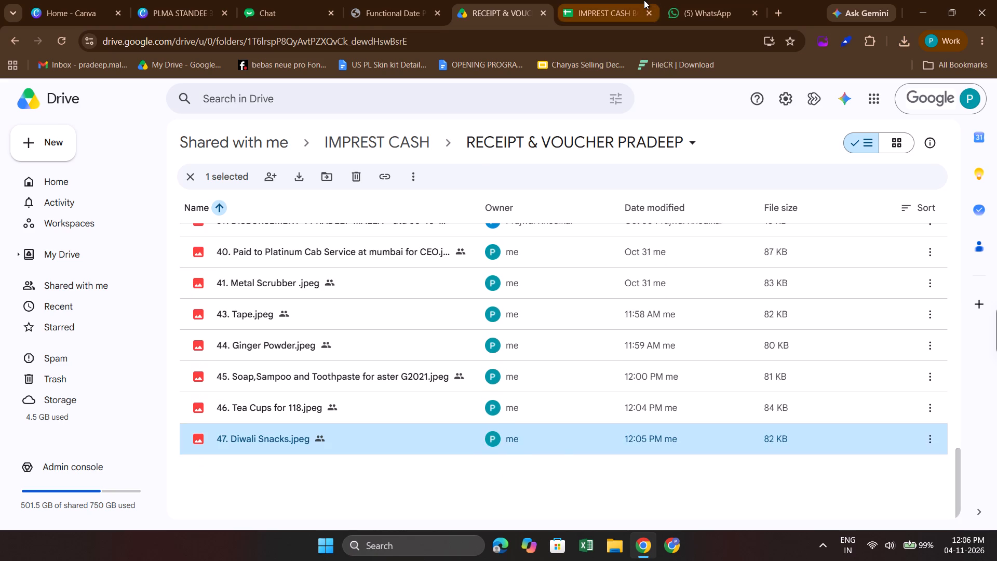
{"action": "left_click", "coordinate": [644, 0]}
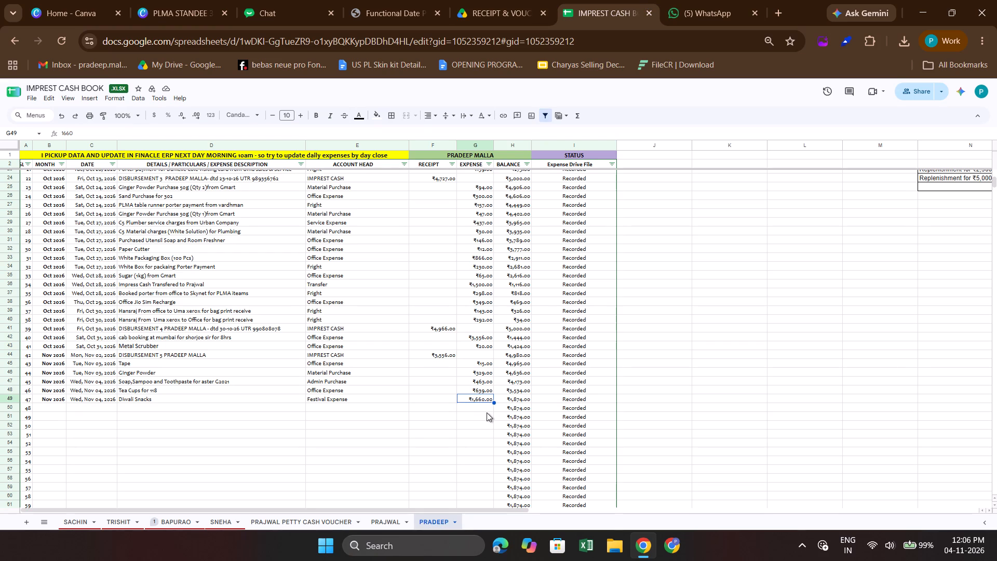
{"action": "left_click", "coordinate": [487, 412]}
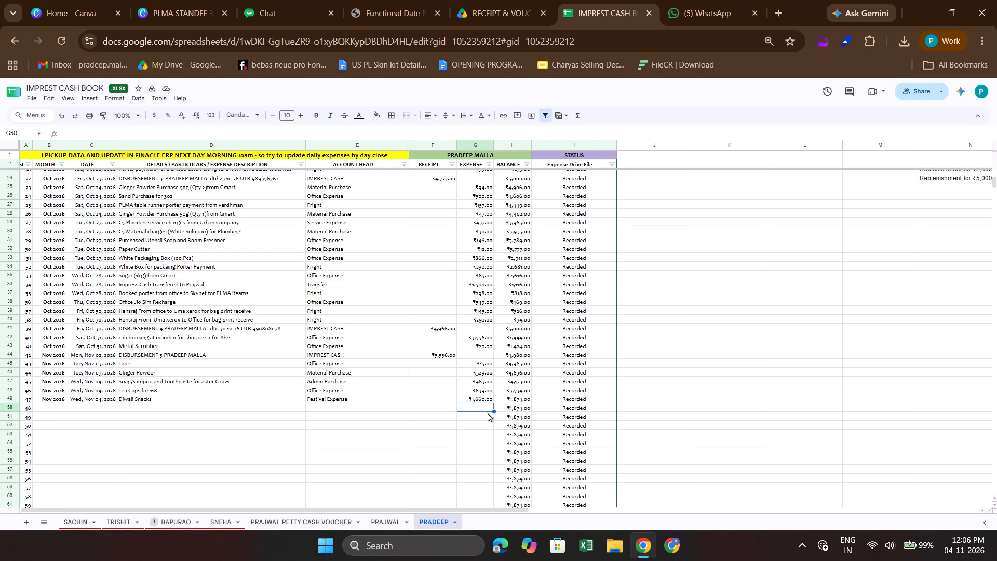
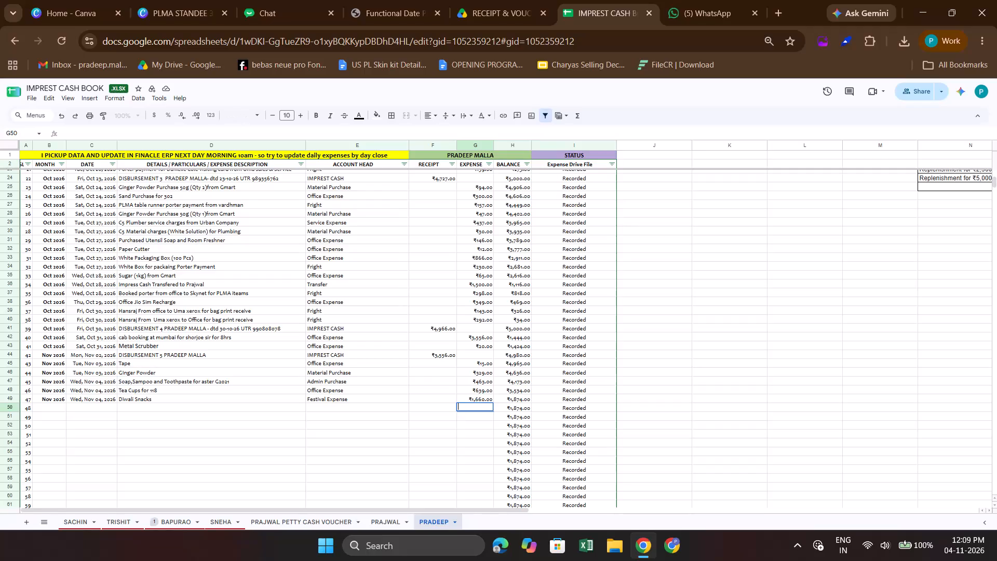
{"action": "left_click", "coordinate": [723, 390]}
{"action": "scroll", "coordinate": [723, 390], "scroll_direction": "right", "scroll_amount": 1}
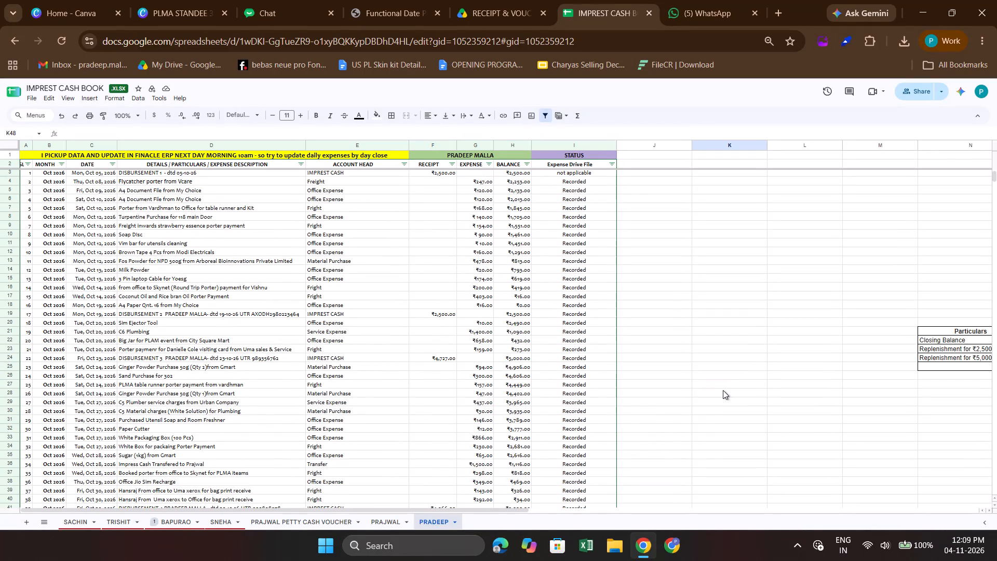